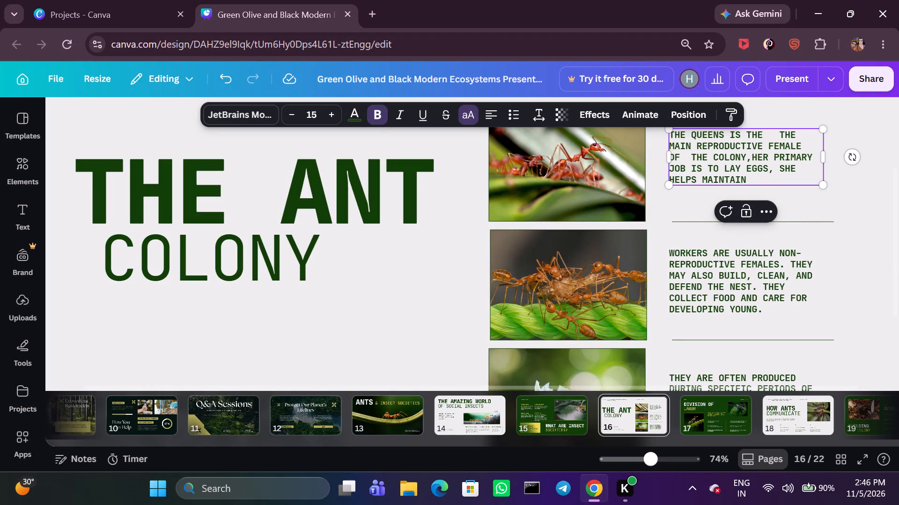
Reposition the top red-ants photo on page 16 directly above the middle ant photo, with their side edges aligned.
{"action": "left_click_drag", "start_coordinate": [607, 192], "coordinate": [552, 191]}
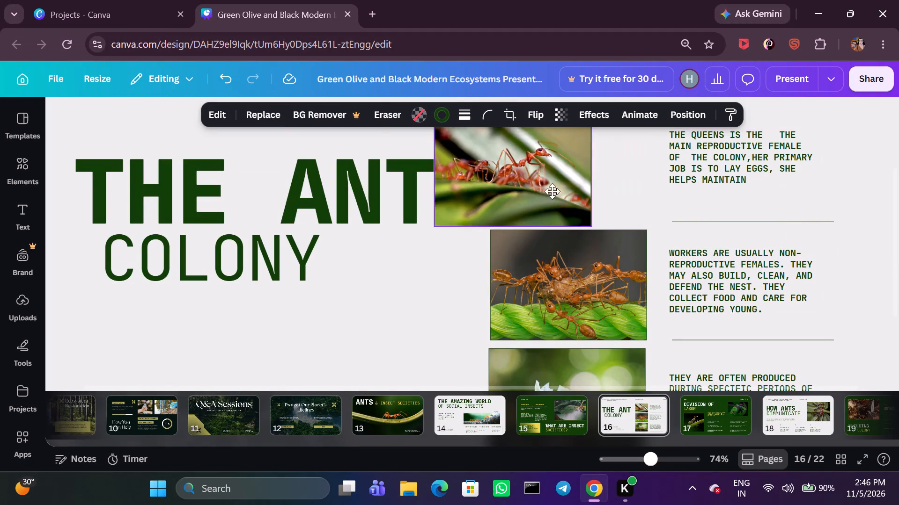
{"action": "left_click_drag", "start_coordinate": [552, 191], "coordinate": [619, 234]}
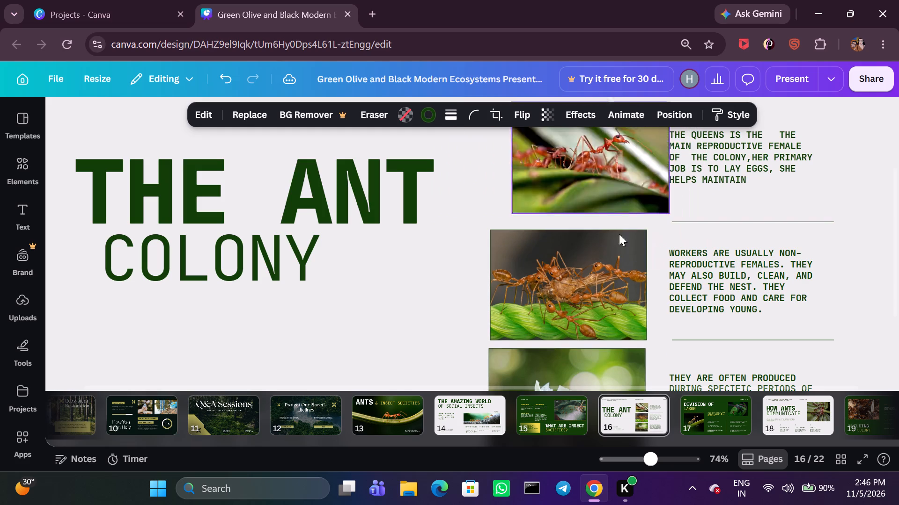
{"action": "left_click_drag", "start_coordinate": [619, 234], "coordinate": [635, 158]}
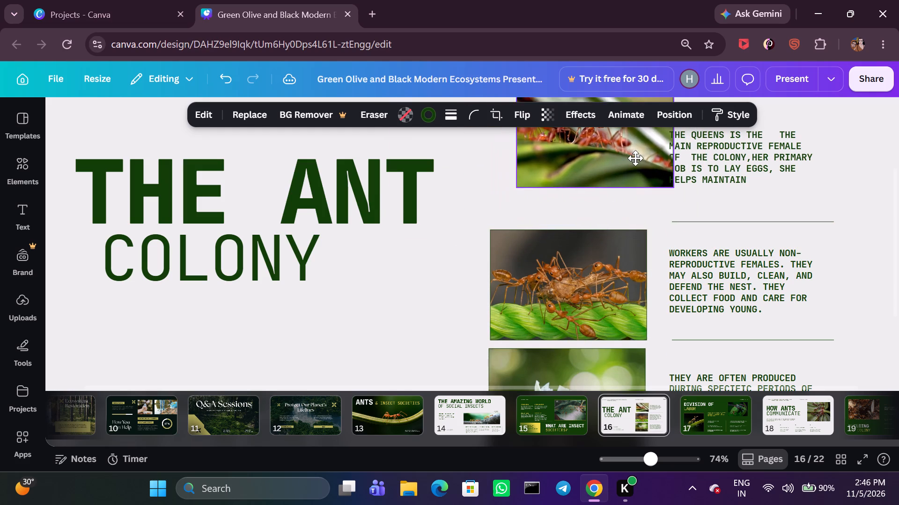
{"action": "left_click_drag", "start_coordinate": [635, 158], "coordinate": [635, 196]}
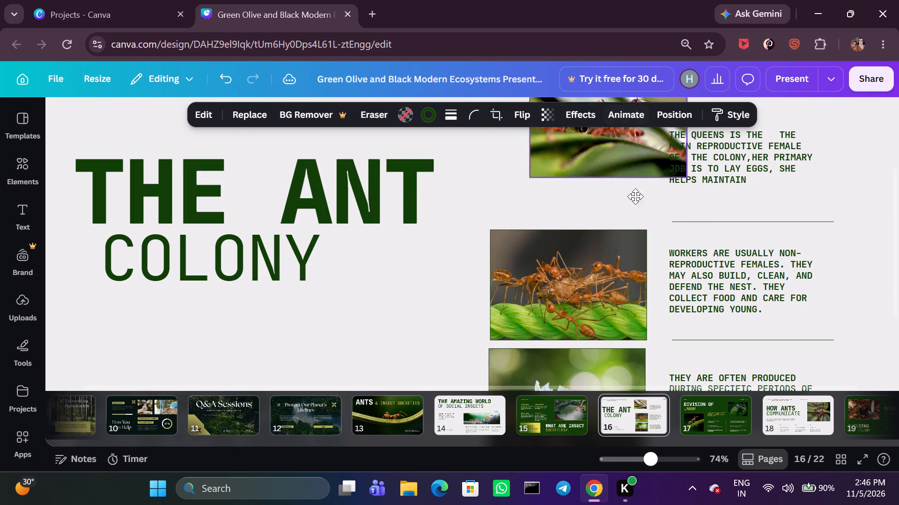
{"action": "left_click_drag", "start_coordinate": [635, 196], "coordinate": [727, 142]}
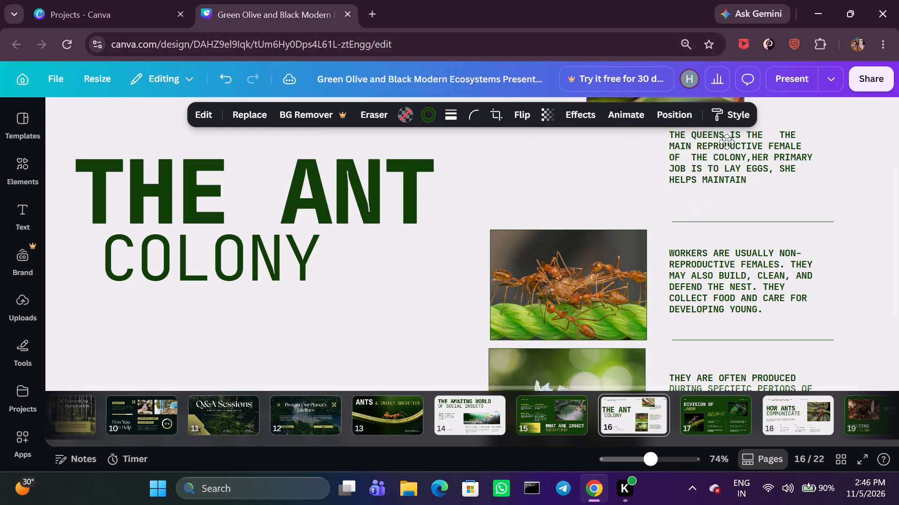
{"action": "left_click_drag", "start_coordinate": [727, 142], "coordinate": [722, 109]}
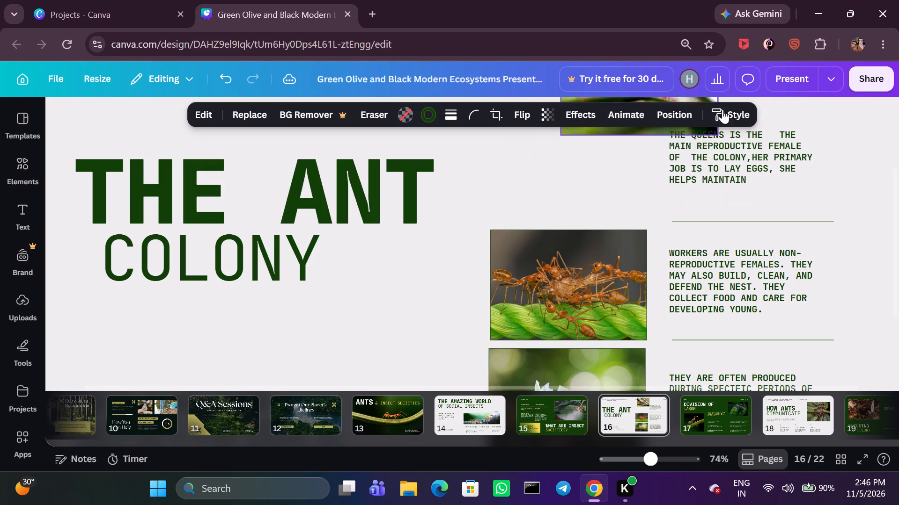
{"action": "left_click_drag", "start_coordinate": [722, 109], "coordinate": [650, 144]}
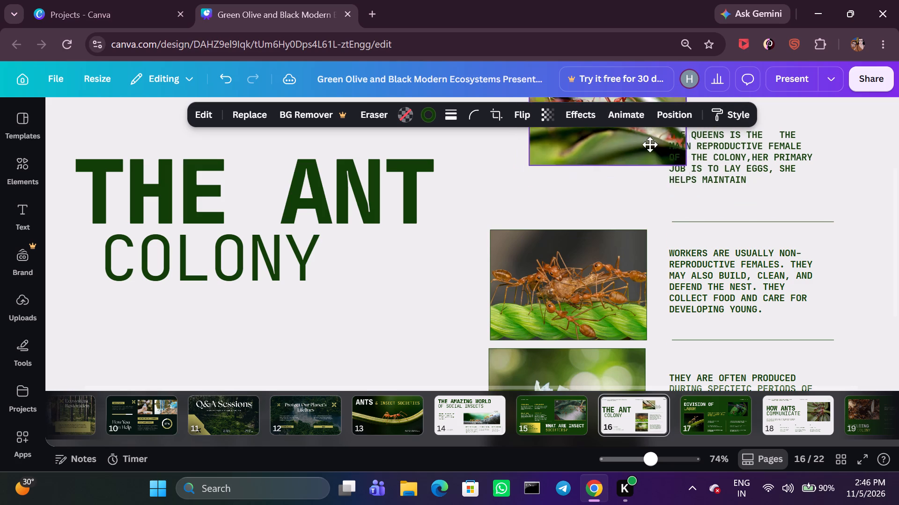
{"action": "left_click_drag", "start_coordinate": [650, 144], "coordinate": [685, 156]}
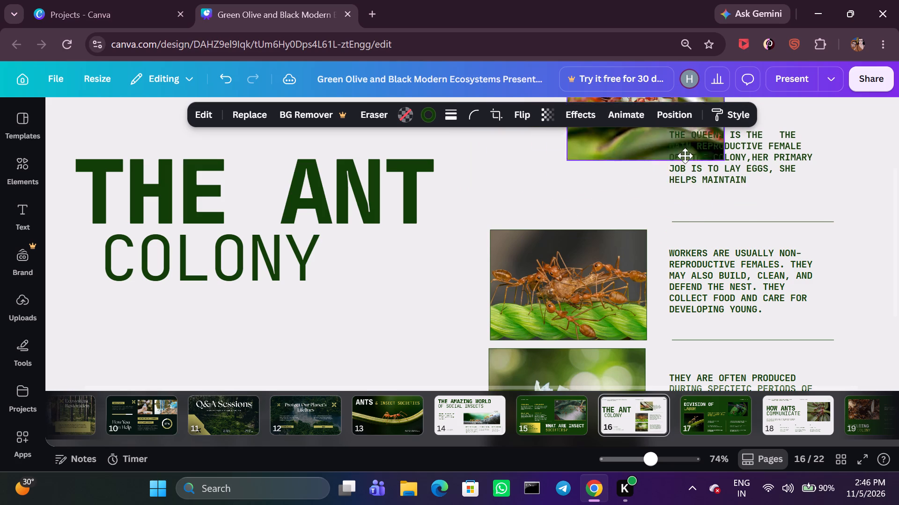
{"action": "left_click_drag", "start_coordinate": [685, 156], "coordinate": [572, 130]}
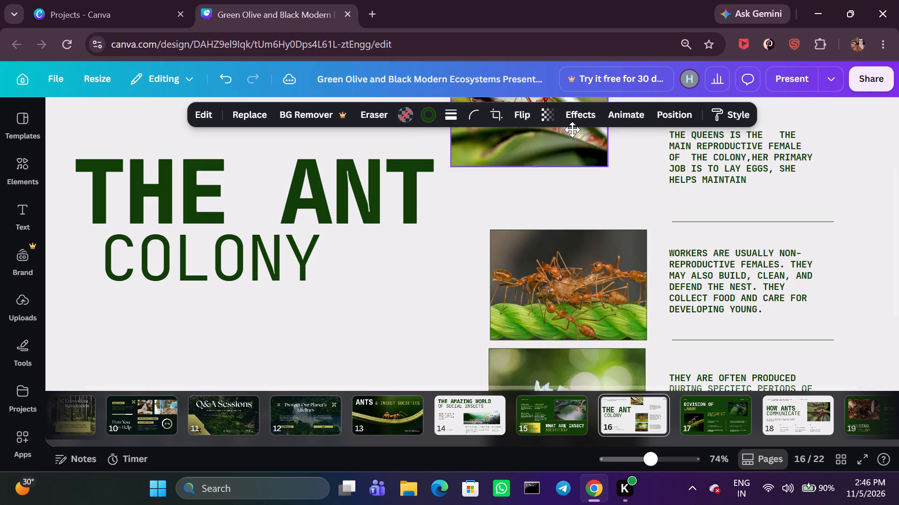
{"action": "left_click_drag", "start_coordinate": [572, 130], "coordinate": [601, 126]}
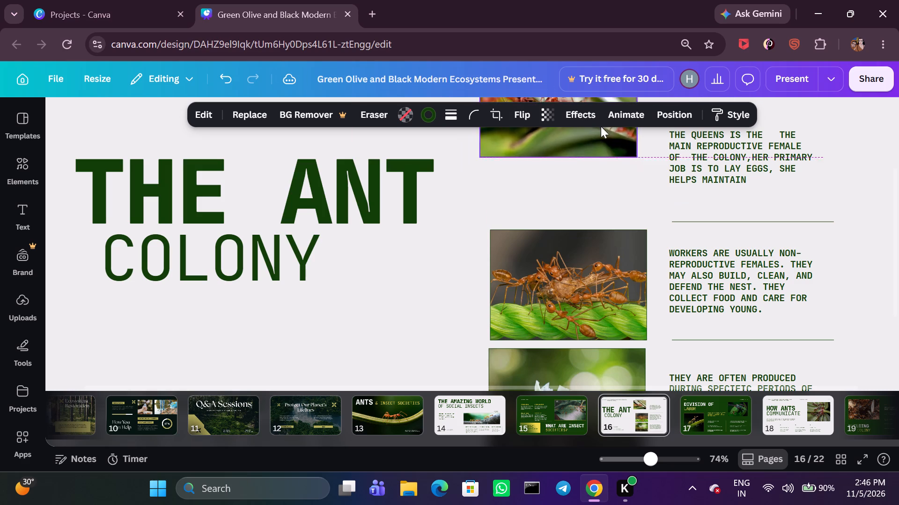
{"action": "left_click_drag", "start_coordinate": [601, 126], "coordinate": [577, 101]}
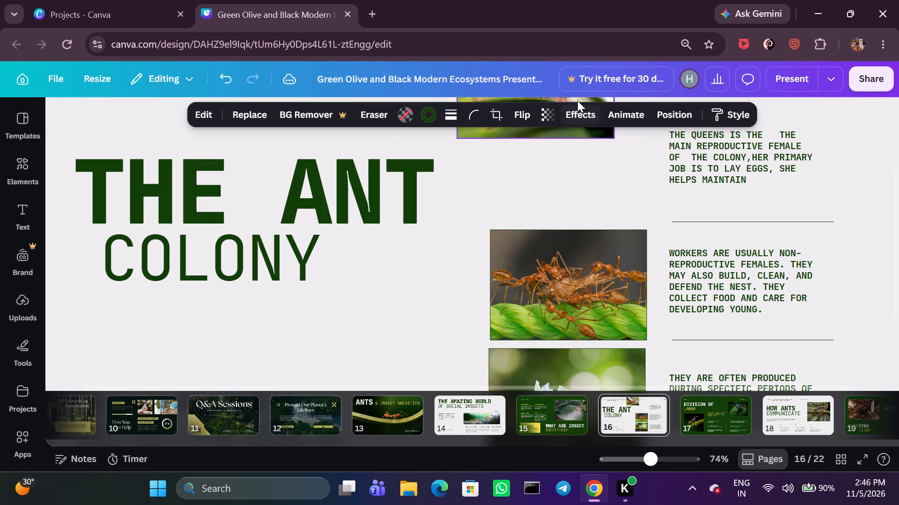
{"action": "left_click_drag", "start_coordinate": [577, 101], "coordinate": [586, 151]}
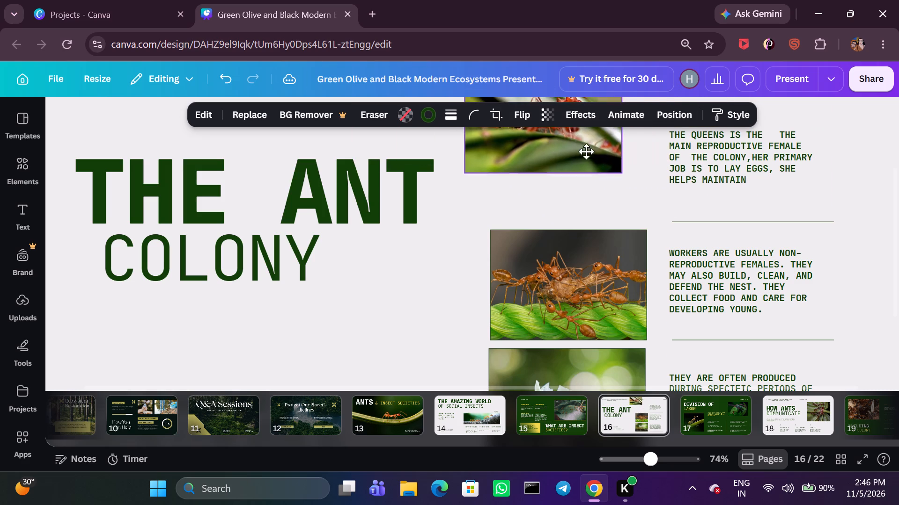
{"action": "left_click_drag", "start_coordinate": [586, 151], "coordinate": [594, 166]}
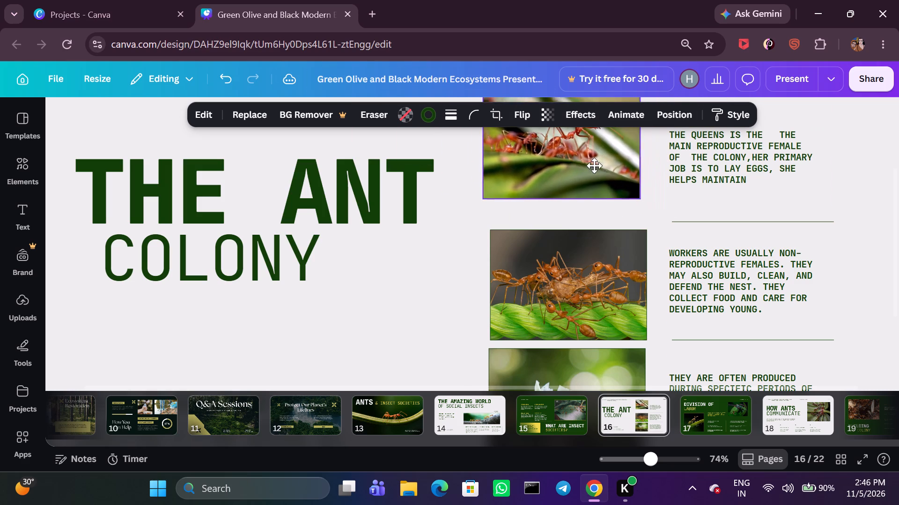
{"action": "left_click_drag", "start_coordinate": [594, 166], "coordinate": [537, 135]}
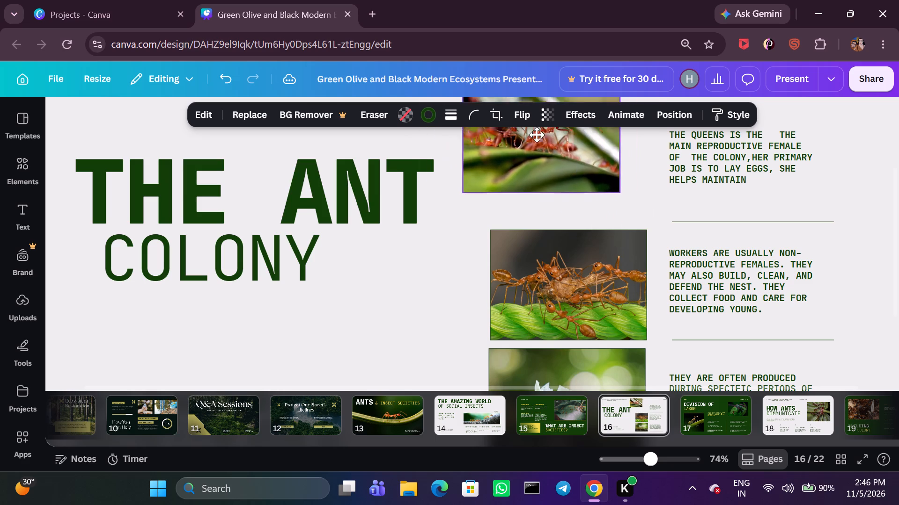
{"action": "left_click_drag", "start_coordinate": [537, 135], "coordinate": [574, 183]}
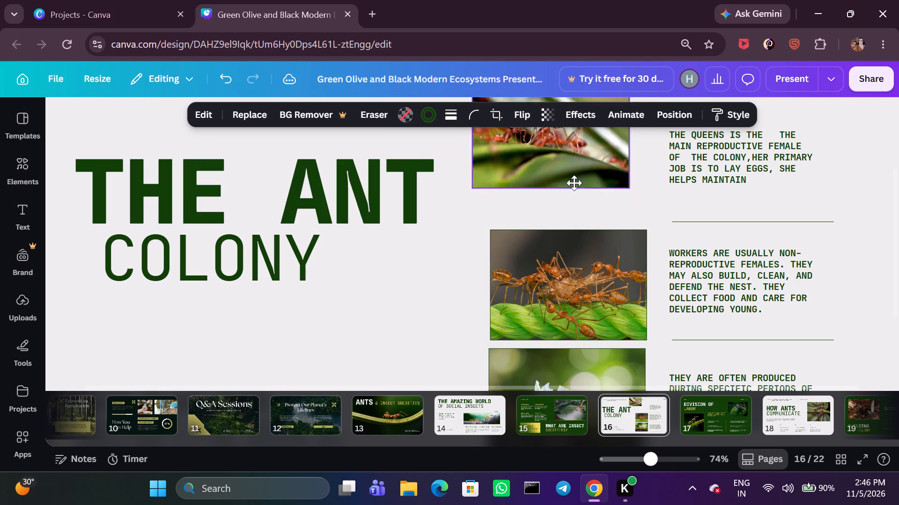
{"action": "left_click_drag", "start_coordinate": [574, 183], "coordinate": [643, 137]}
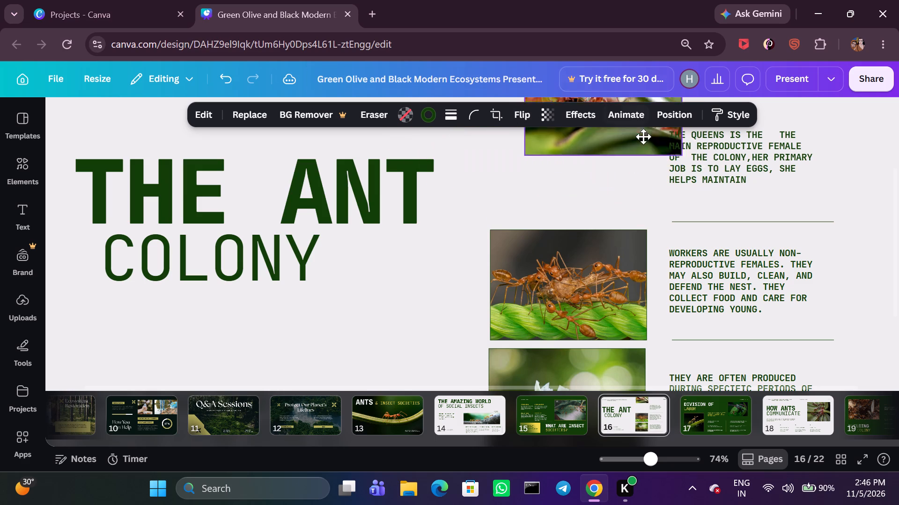
{"action": "left_click_drag", "start_coordinate": [643, 137], "coordinate": [525, 126]}
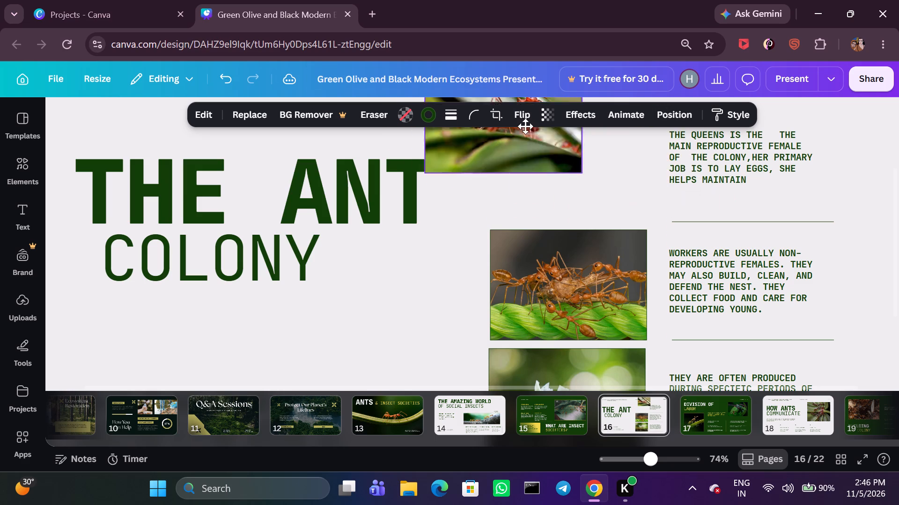
{"action": "left_click_drag", "start_coordinate": [525, 126], "coordinate": [573, 131]}
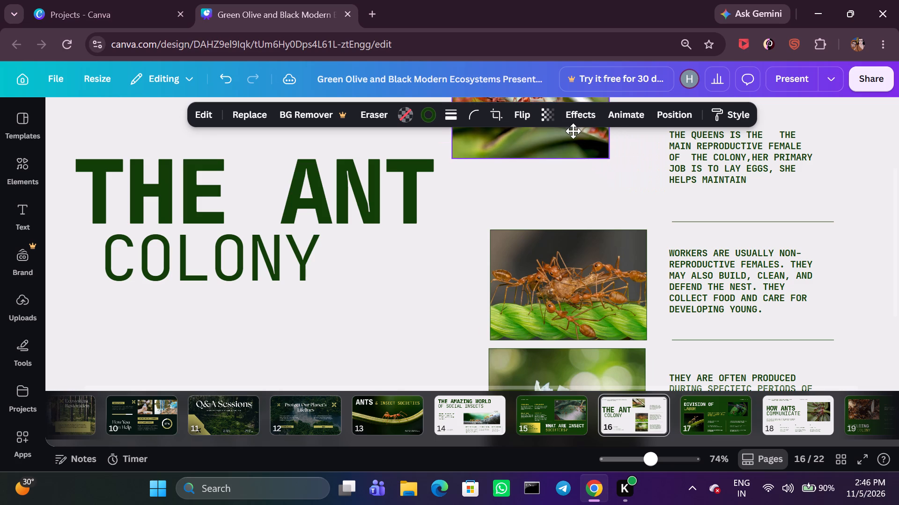
{"action": "left_click_drag", "start_coordinate": [573, 131], "coordinate": [617, 160]}
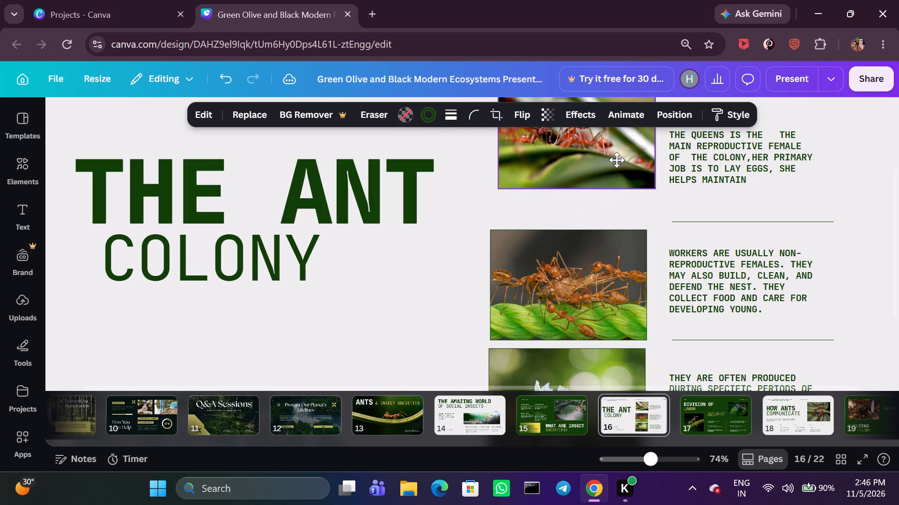
{"action": "left_click_drag", "start_coordinate": [617, 160], "coordinate": [612, 173]}
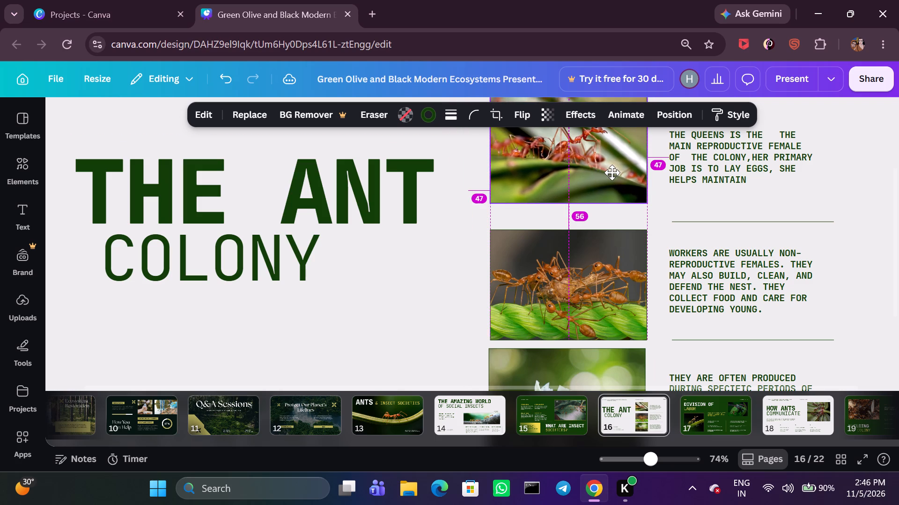
{"action": "left_click_drag", "start_coordinate": [612, 173], "coordinate": [612, 184]}
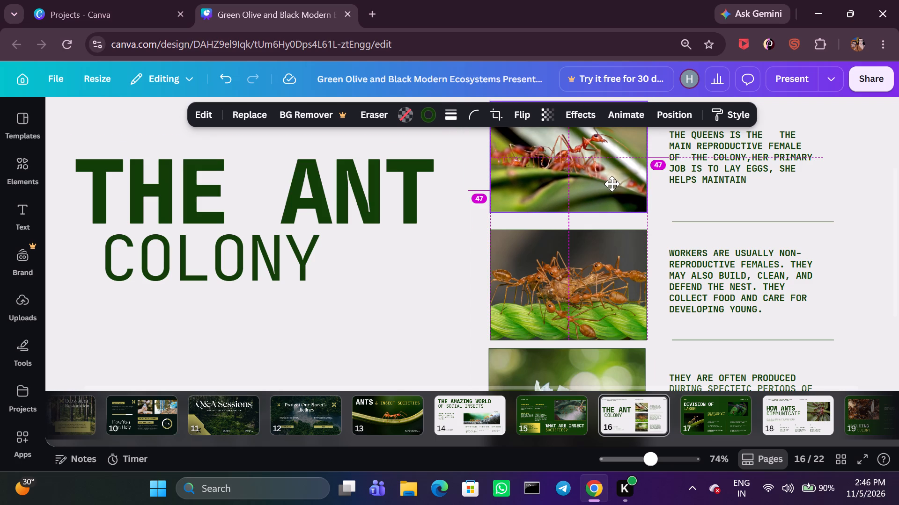
{"action": "left_click_drag", "start_coordinate": [612, 184], "coordinate": [612, 188]}
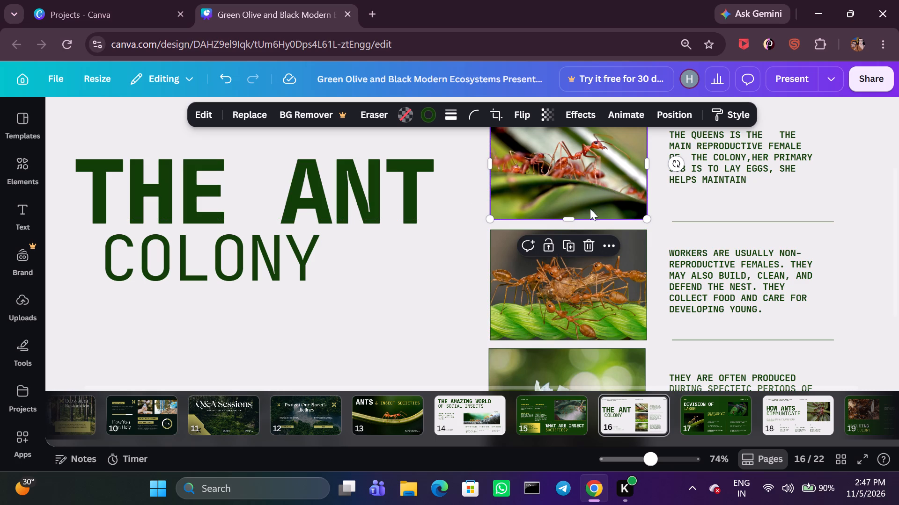
Complete the queen paragraph by adding "the population of the colony." after "helps maintain".
{"action": "left_click", "coordinate": [721, 171]}
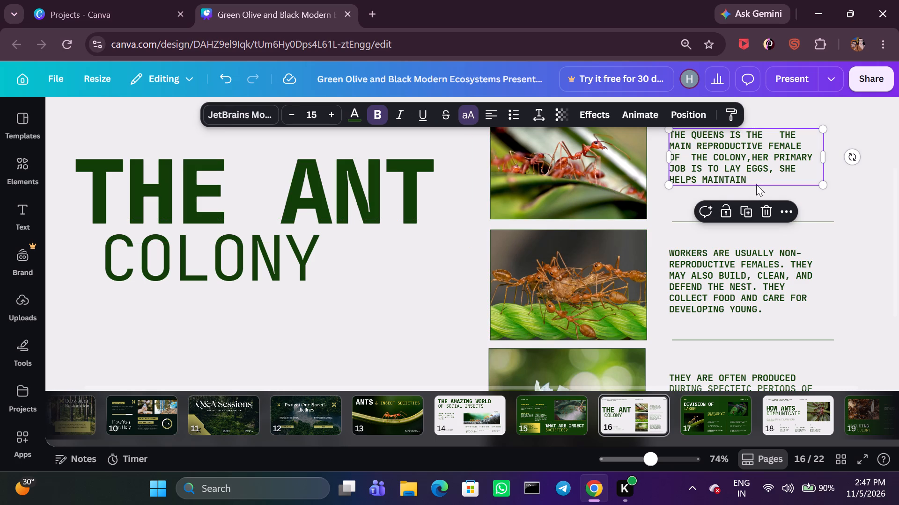
{"action": "left_click", "coordinate": [753, 178]}
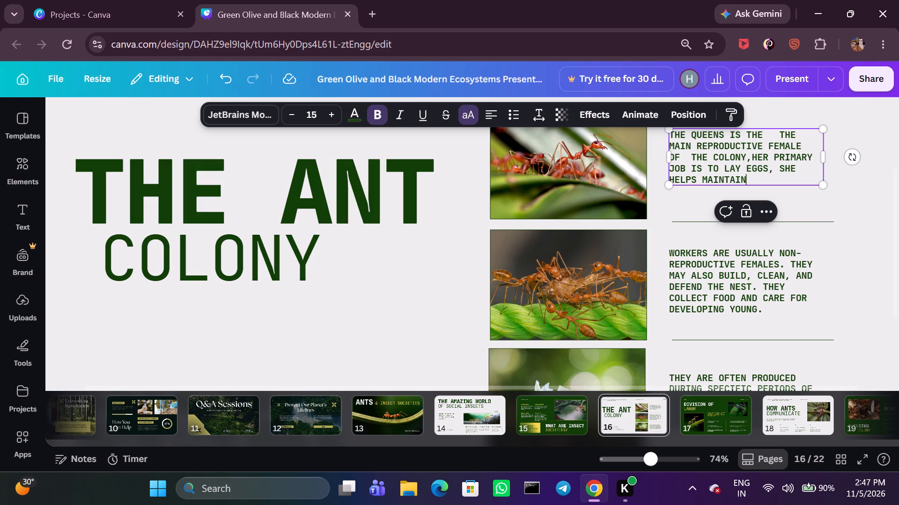
{"action": "key", "text": "space"}
{"action": "key", "text": "space"}
{"action": "key", "text": "space"}
{"action": "key", "text": "BackSpace"}
{"action": "key", "text": "BackSpace"}
{"action": "key", "text": "BackSpace"}
{"action": "key", "text": "space"}
{"action": "type", "text": "the"}
{"action": "key", "text": "space"}
{"action": "type", "text": "population"}
{"action": "key", "text": "space"}
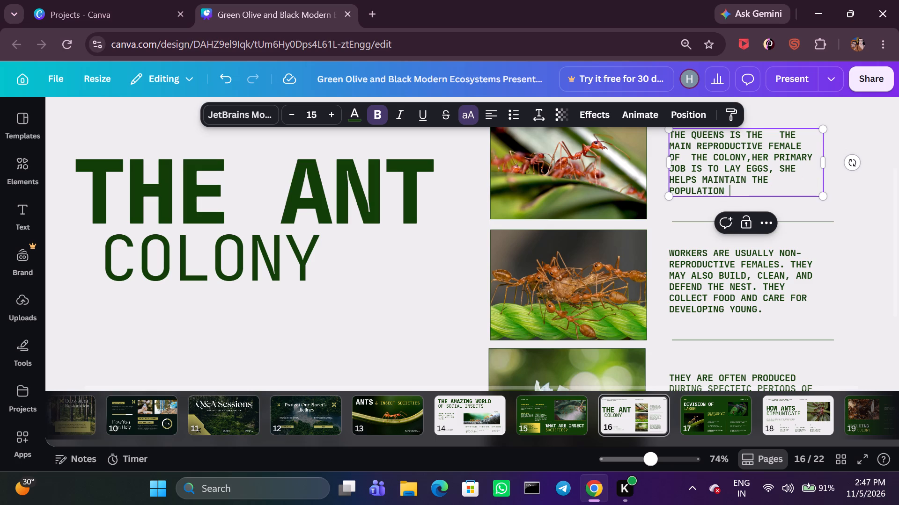
{"action": "type", "text": "of the"}
{"action": "key", "text": "space"}
{"action": "type", "text": "colony."}
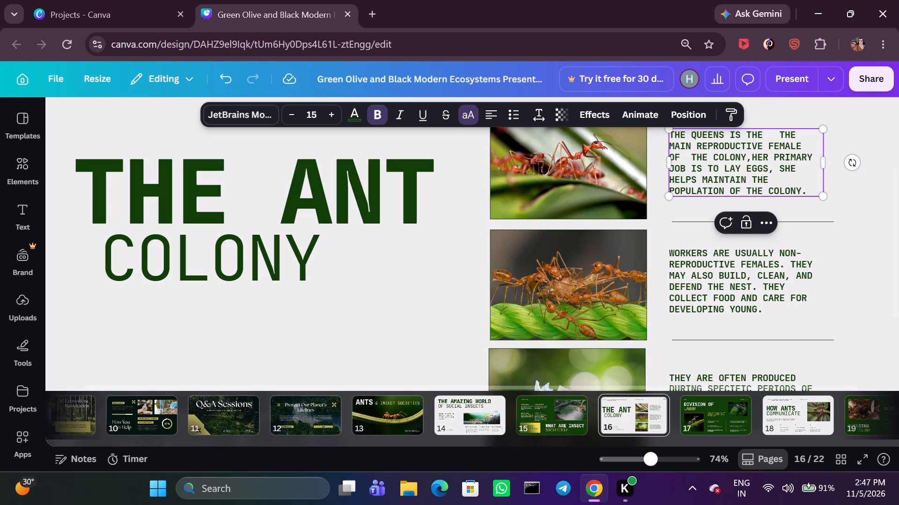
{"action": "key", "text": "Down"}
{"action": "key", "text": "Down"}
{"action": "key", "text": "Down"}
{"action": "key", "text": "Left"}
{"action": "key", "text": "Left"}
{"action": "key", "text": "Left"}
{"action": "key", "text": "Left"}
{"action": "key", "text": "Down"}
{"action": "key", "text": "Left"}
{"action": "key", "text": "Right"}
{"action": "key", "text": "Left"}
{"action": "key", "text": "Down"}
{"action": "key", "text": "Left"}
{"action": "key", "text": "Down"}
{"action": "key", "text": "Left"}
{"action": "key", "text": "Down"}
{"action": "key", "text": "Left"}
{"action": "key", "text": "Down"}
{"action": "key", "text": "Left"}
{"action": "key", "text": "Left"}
Replace the workers paragraph beside the middle ant photo with "Worker ants are usually females,".
{"action": "left_click", "coordinate": [724, 294]}
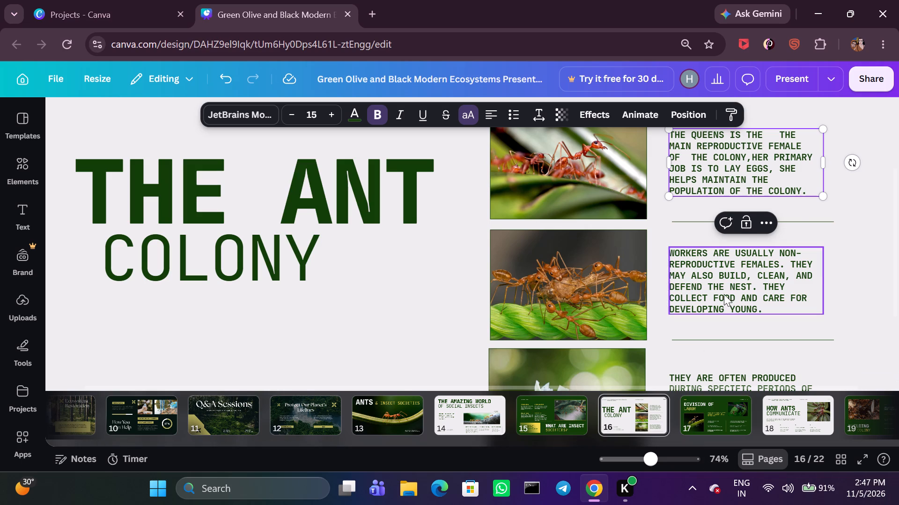
{"action": "double_click", "coordinate": [724, 294]}
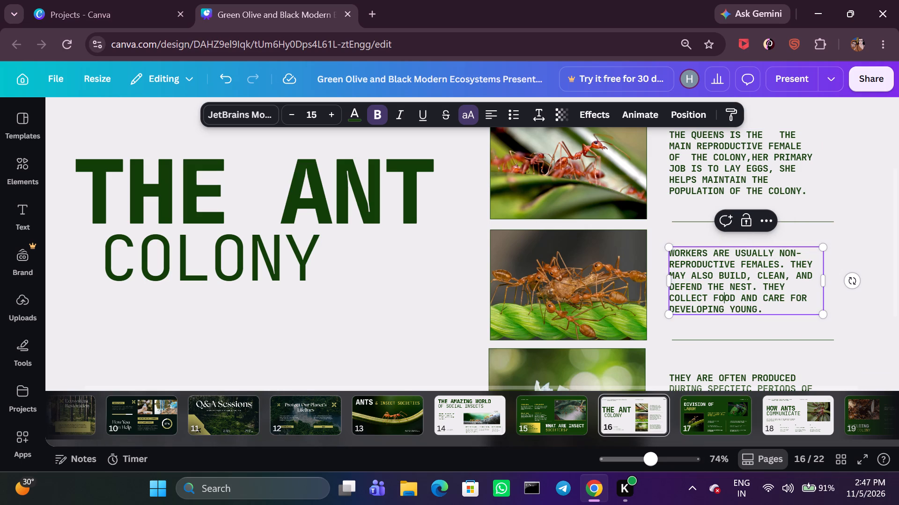
{"action": "left_click", "coordinate": [638, 280]}
{"action": "double_click", "coordinate": [722, 281]}
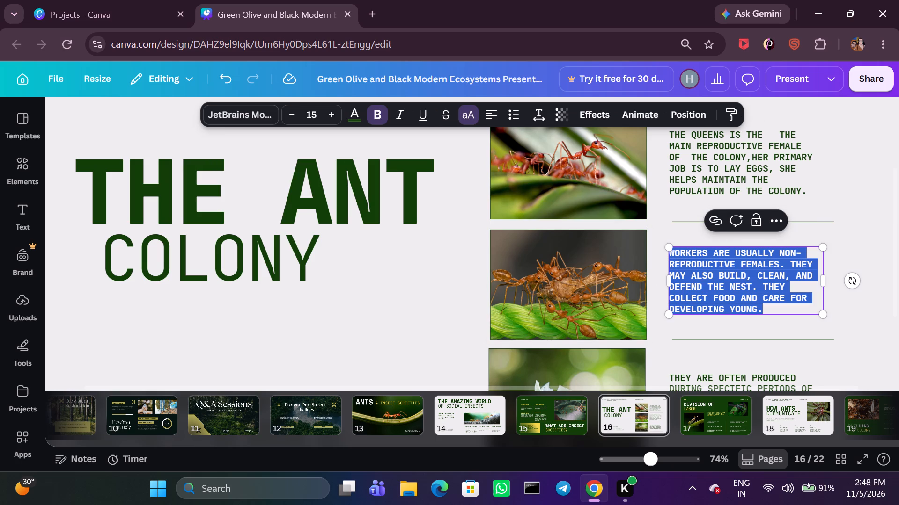
{"action": "type", "text": "workew"}
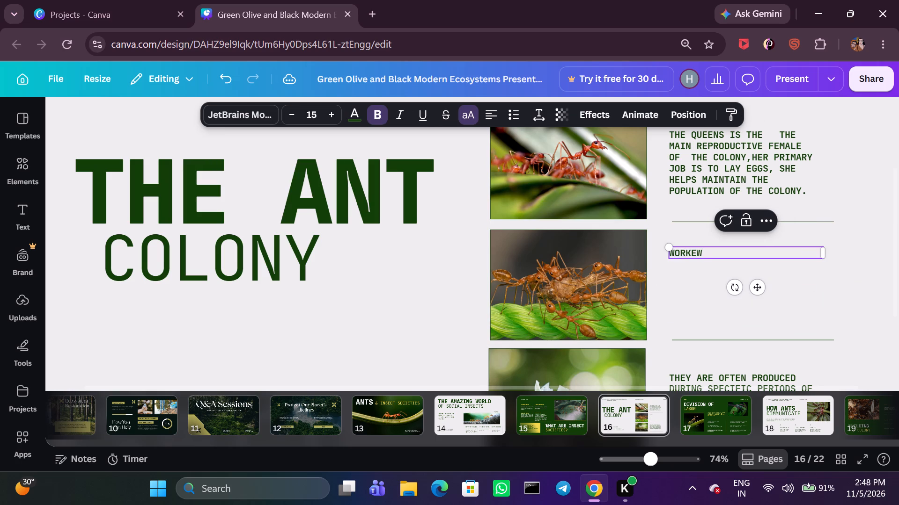
{"action": "key", "text": "BackSpace"}
{"action": "key", "text": "r"}
{"action": "key", "text": "space"}
{"action": "type", "text": "ants"}
{"action": "key", "text": "space"}
{"action": "type", "text": "are"}
{"action": "key", "text": "space"}
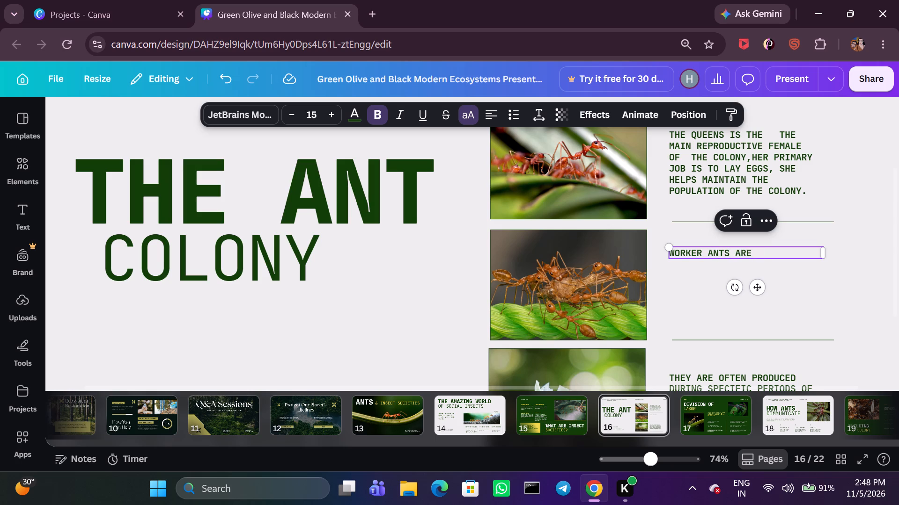
{"action": "type", "text": "usually"}
{"action": "key", "text": "space"}
{"action": "type", "text": "females."}
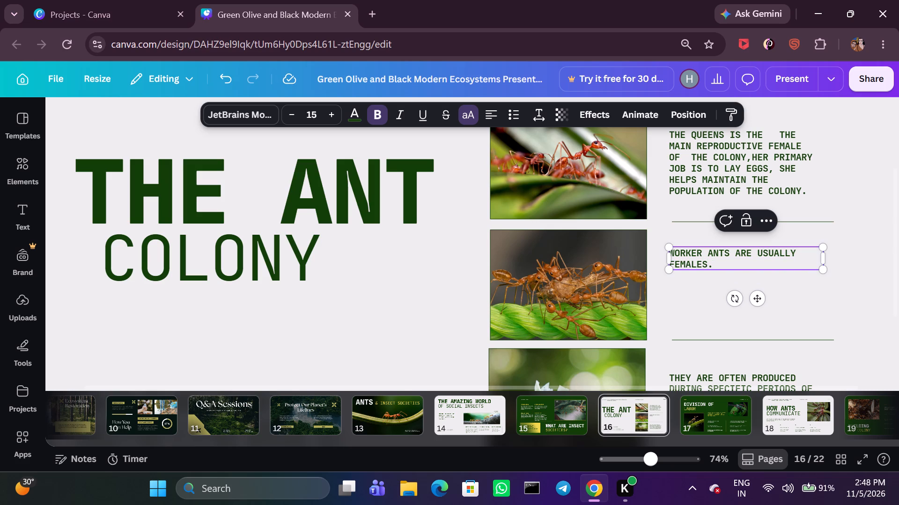
{"action": "key", "text": "BackSpace"}
{"action": "key", "text": "comma"}
Continue the worker paragraph after "females," with "they" and the beginning of the word "collect".
{"action": "type", "text": "th"}
{"action": "type", "text": "y"}
{"action": "key", "text": "space"}
{"action": "key", "text": "equal"}
{"action": "key", "text": "BackSpace"}
{"action": "key", "text": "BackSpace"}
{"action": "key", "text": "BackSpace"}
{"action": "key", "text": "e"}
{"action": "key", "text": "space"}
{"action": "type", "text": "y"}
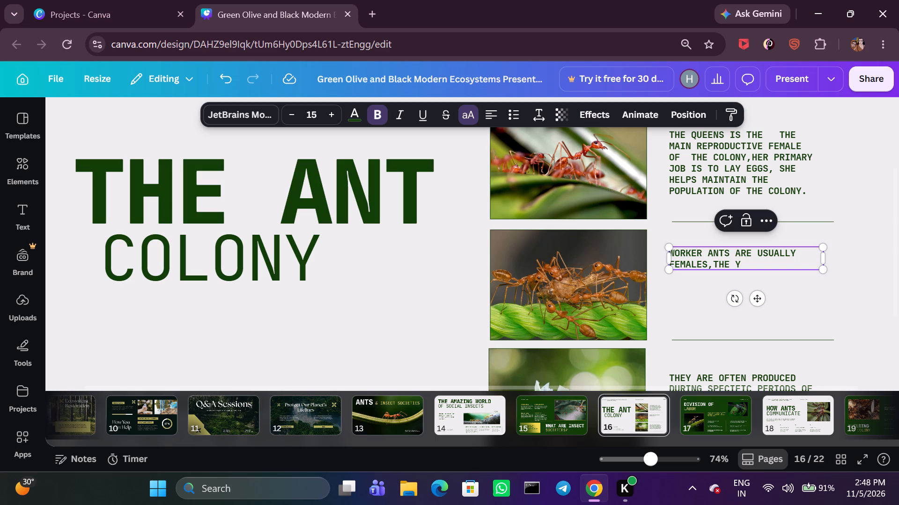
{"action": "key", "text": "space"}
{"action": "type", "text": "coo"}
{"action": "key", "text": "BackSpace"}
{"action": "type", "text": "lle"}
Remove the stray space before the "y" of "they" in the worker paragraph.
{"action": "key", "text": "Left"}
{"action": "key", "text": "Left"}
{"action": "key", "text": "Left"}
{"action": "key", "text": "Left"}
{"action": "key", "text": "Left"}
{"action": "key", "text": "Left"}
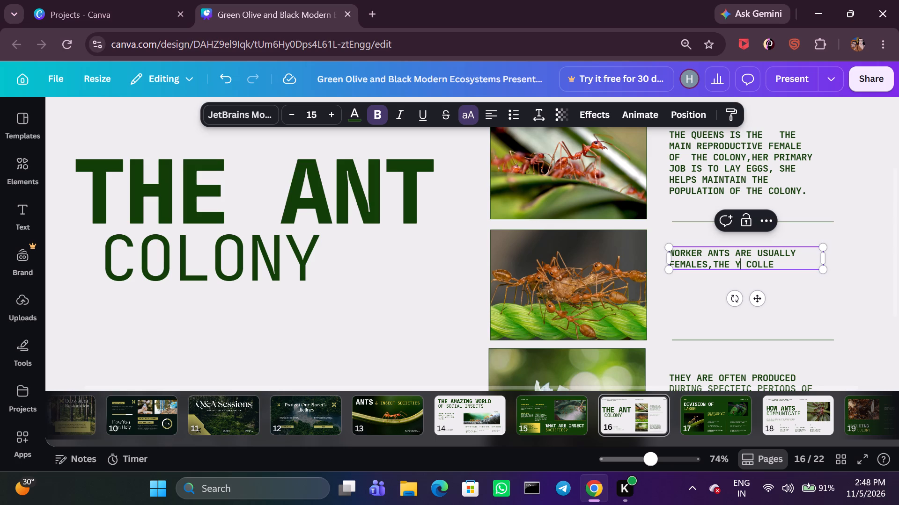
{"action": "key", "text": "Left"}
{"action": "key", "text": "BackSpace"}
Complete the worker paragraph's second clause so it reads "they collect food and water,".
{"action": "key", "text": "Right"}
{"action": "key", "text": "Right"}
{"action": "key", "text": "Right"}
{"action": "key", "text": "Right"}
{"action": "key", "text": "Right"}
{"action": "key", "text": "Right"}
{"action": "key", "text": "Right"}
{"action": "key", "text": "Right"}
{"action": "key", "text": "Right"}
{"action": "type", "text": "ct"}
{"action": "key", "text": "space"}
{"action": "type", "text": "food and"}
{"action": "key", "text": "space"}
{"action": "type", "text": "wo"}
{"action": "key", "text": "BackSpace"}
{"action": "type", "text": "ater"}
{"action": "key", "text": "comma"}
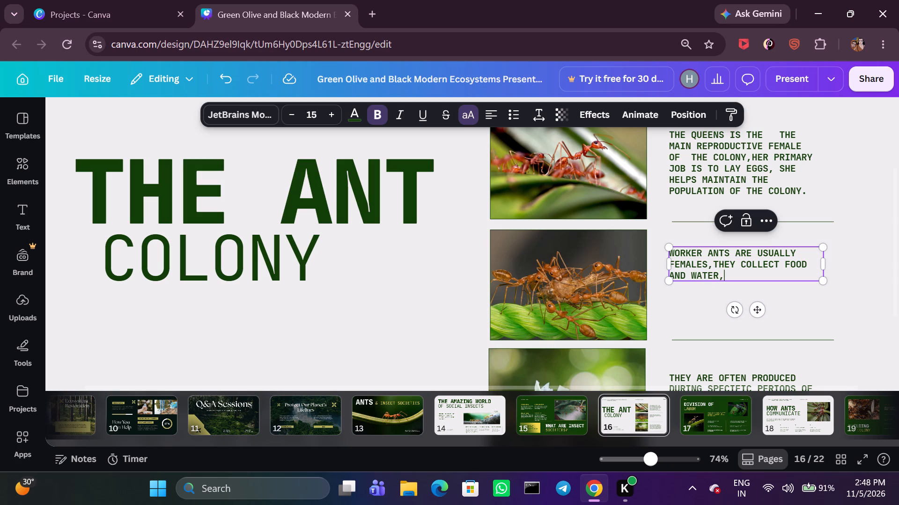
Add "they build and repair the nest," after "water," in the worker paragraph.
{"action": "type", "text": "they"}
{"action": "key", "text": "space"}
{"action": "key", "text": "space"}
{"action": "type", "text": "build"}
{"action": "key", "text": "space"}
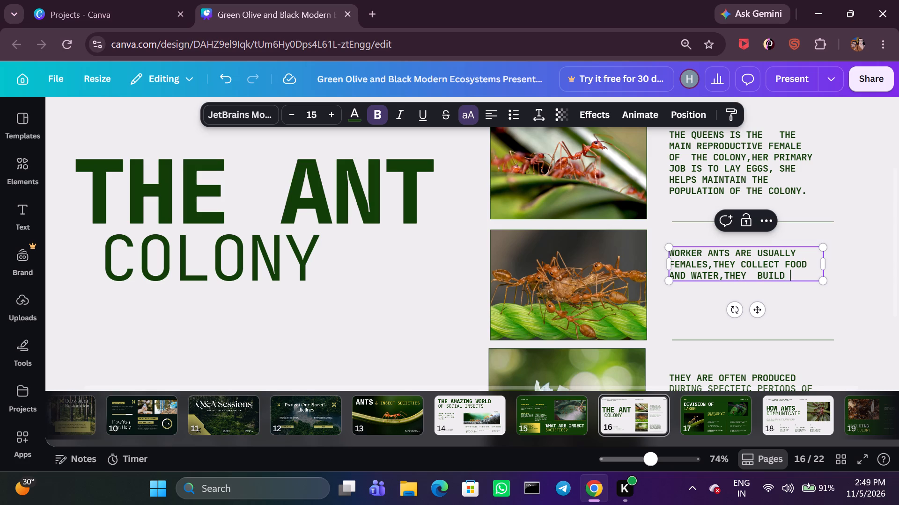
{"action": "type", "text": "and repair"}
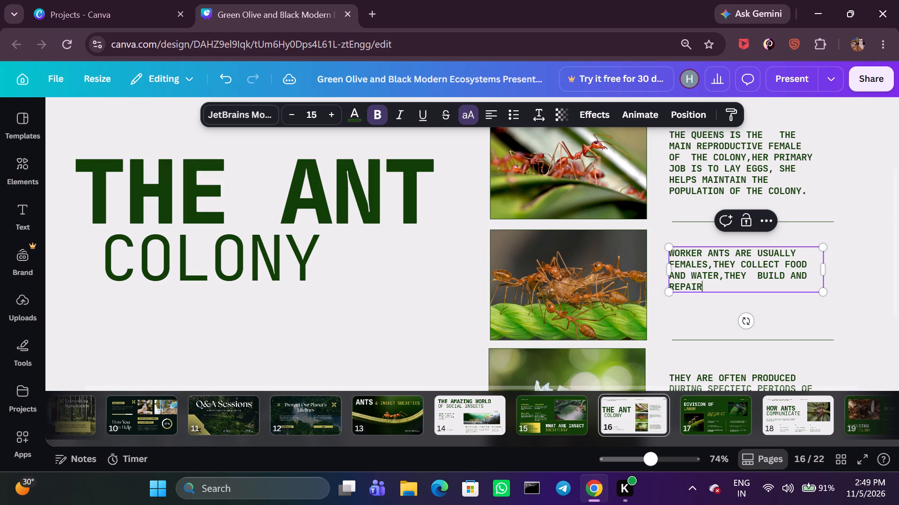
{"action": "key", "text": "space"}
{"action": "type", "text": "the nest"}
{"action": "key", "text": "period"}
{"action": "key", "text": "BackSpace"}
{"action": "type", "text": ",."}
{"action": "key", "text": "BackSpace"}
{"action": "key", "text": "BackSpace"}
{"action": "key", "text": "comma"}
Add "they take care of eggs and baby ants," after "the nest," in the worker paragraph.
{"action": "type", "text": "they"}
{"action": "key", "text": "space"}
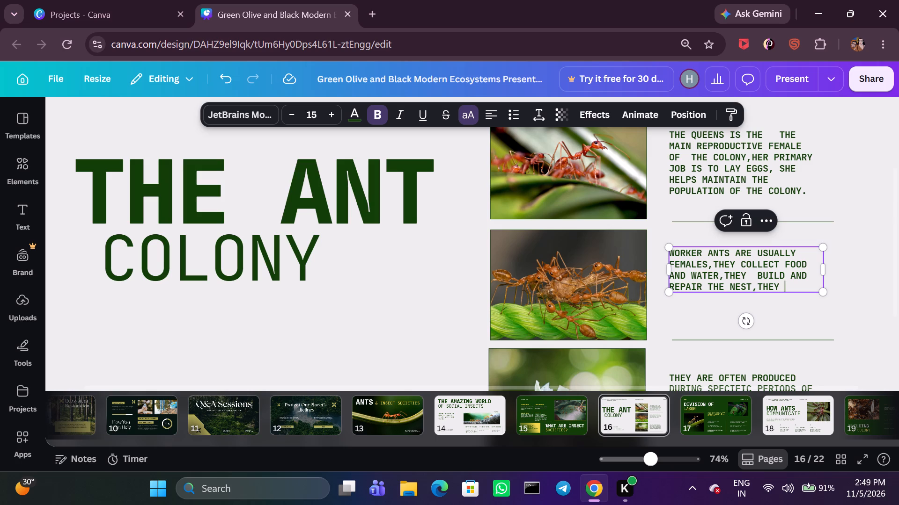
{"action": "type", "text": "take care"}
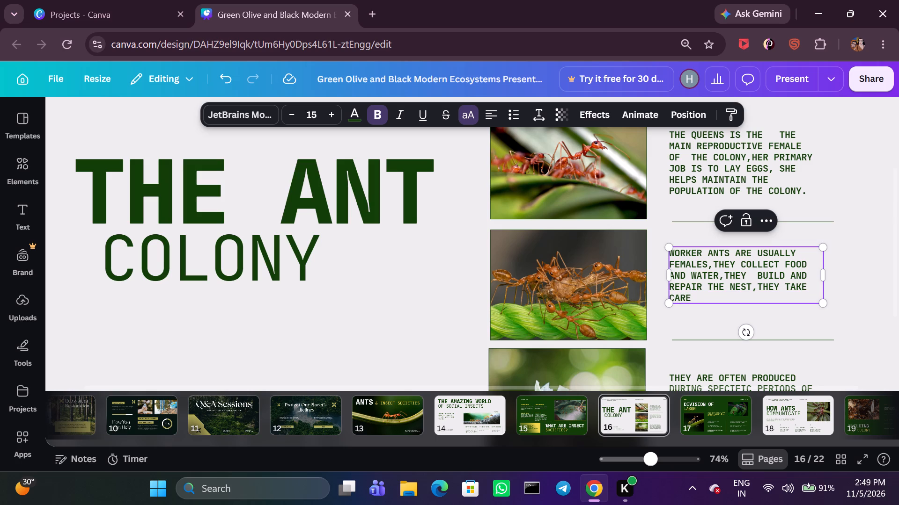
{"action": "key", "text": "space"}
{"action": "type", "text": "of eggs"}
{"action": "key", "text": "space"}
{"action": "type", "text": "and"}
{"action": "key", "text": "space"}
{"action": "type", "text": "baby ants"}
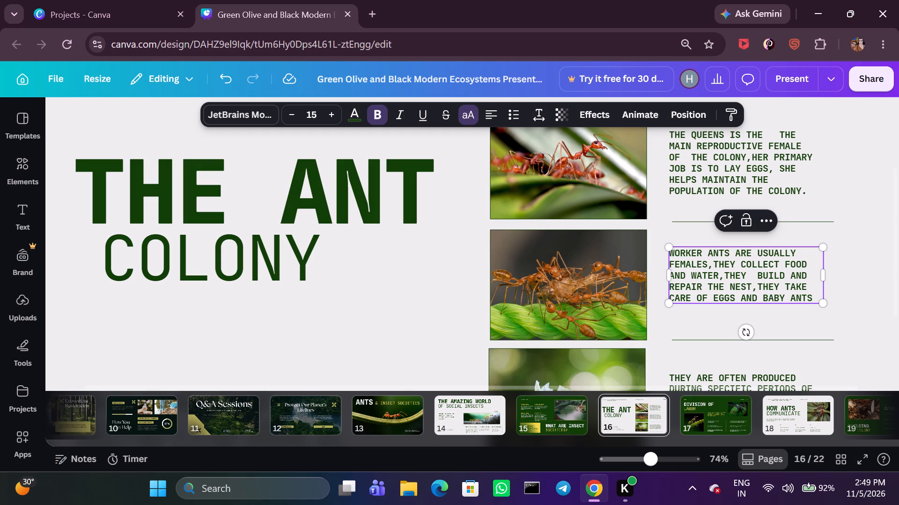
{"action": "key", "text": "comma"}
Add "they kep the colony clean." after "baby ants," to end the worker paragraph.
{"action": "type", "text": "they"}
{"action": "key", "text": "space"}
{"action": "type", "text": "kep"}
{"action": "key", "text": "space"}
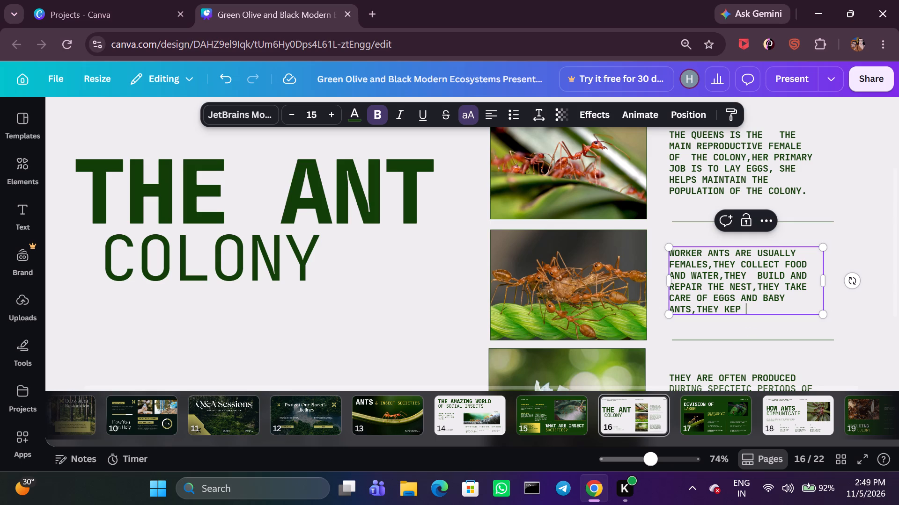
{"action": "type", "text": "the colony"}
{"action": "key", "text": "space"}
{"action": "type", "text": "cla"}
{"action": "key", "text": "BackSpace"}
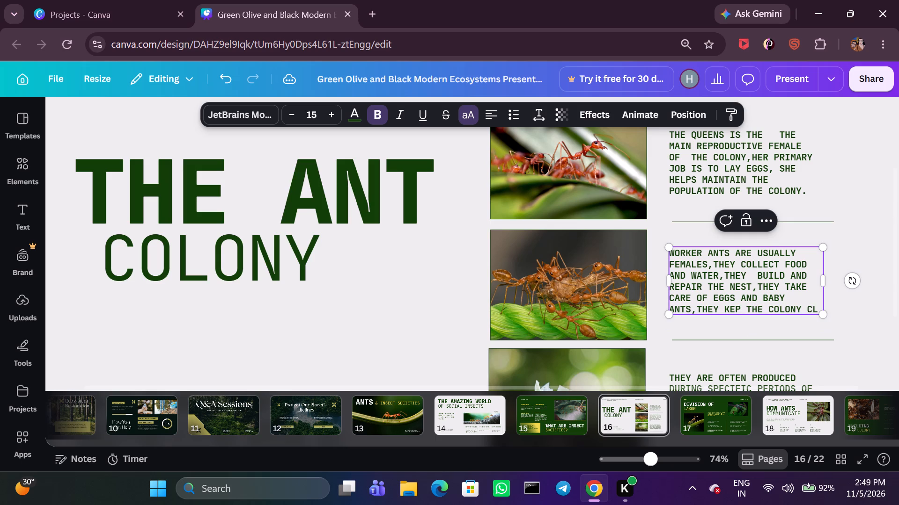
{"action": "key", "text": "r"}
{"action": "key", "text": "BackSpace"}
{"action": "type", "text": "ean"}
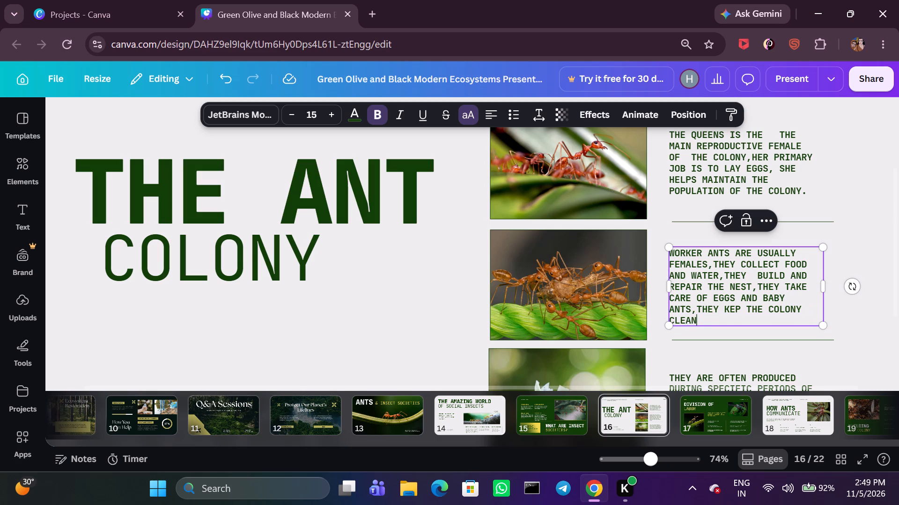
{"action": "key", "text": "period"}
Shift the third photo, of the ant carrying a white petal, slightly to align its edges with the worker ants photo above.
{"action": "scroll", "coordinate": [407, 279], "scroll_direction": "down", "scroll_amount": 1}
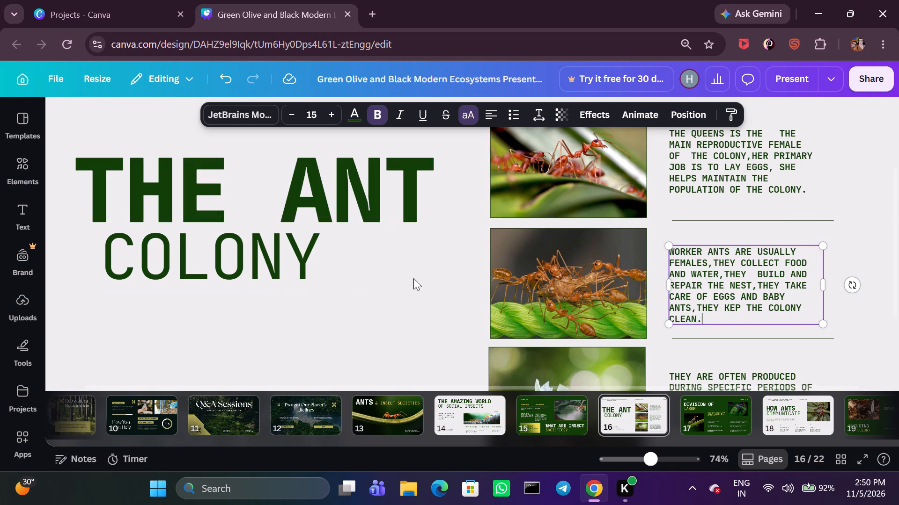
{"action": "scroll", "coordinate": [522, 286], "scroll_direction": "down", "scroll_amount": 1}
{"action": "left_click", "coordinate": [723, 253]}
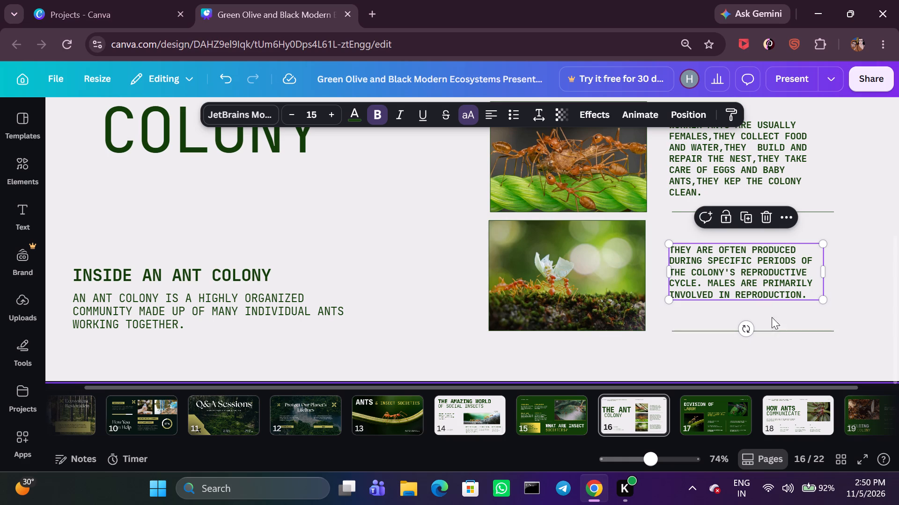
{"action": "scroll", "coordinate": [667, 313], "scroll_direction": "up", "scroll_amount": 1}
{"action": "scroll", "coordinate": [672, 311], "scroll_direction": "down", "scroll_amount": 1}
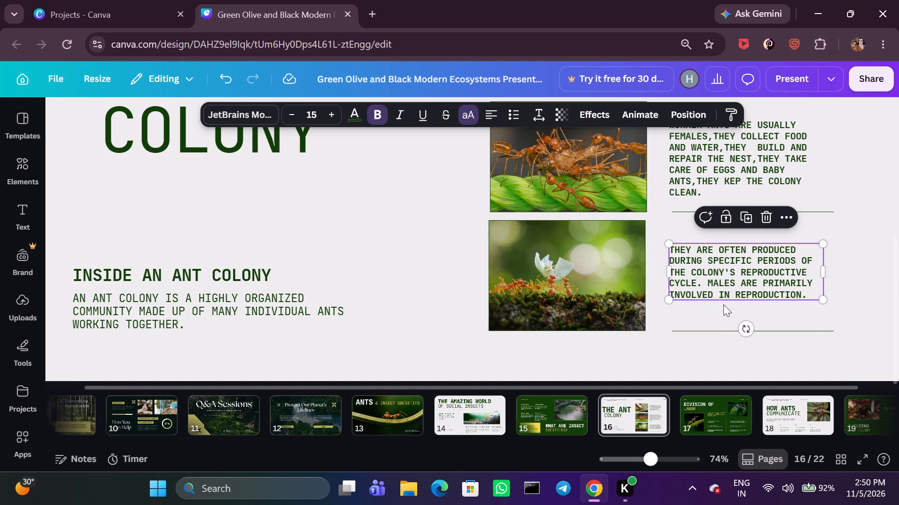
{"action": "left_click_drag", "start_coordinate": [567, 283], "coordinate": [571, 284]}
{"action": "left_click", "coordinate": [696, 271]}
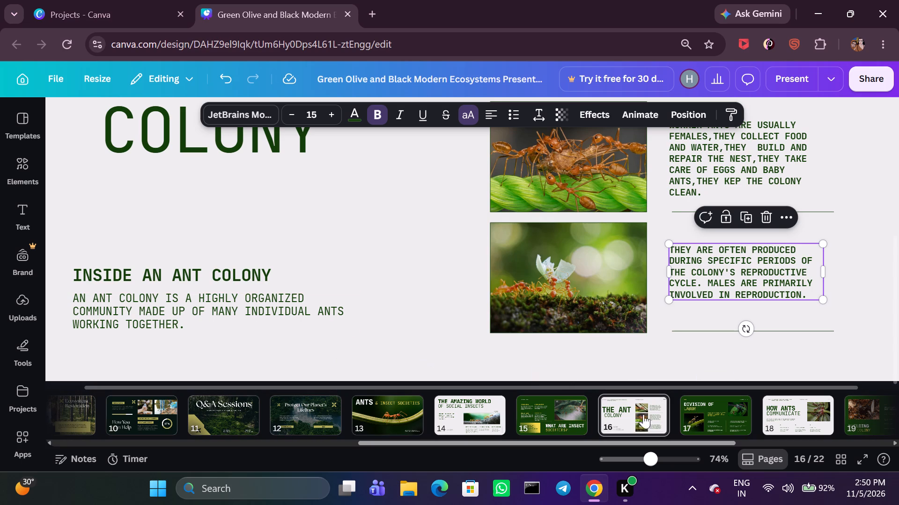
Open slide 17, "Division of Labor", and look over its pictures and statements.
{"action": "left_click", "coordinate": [693, 418]}
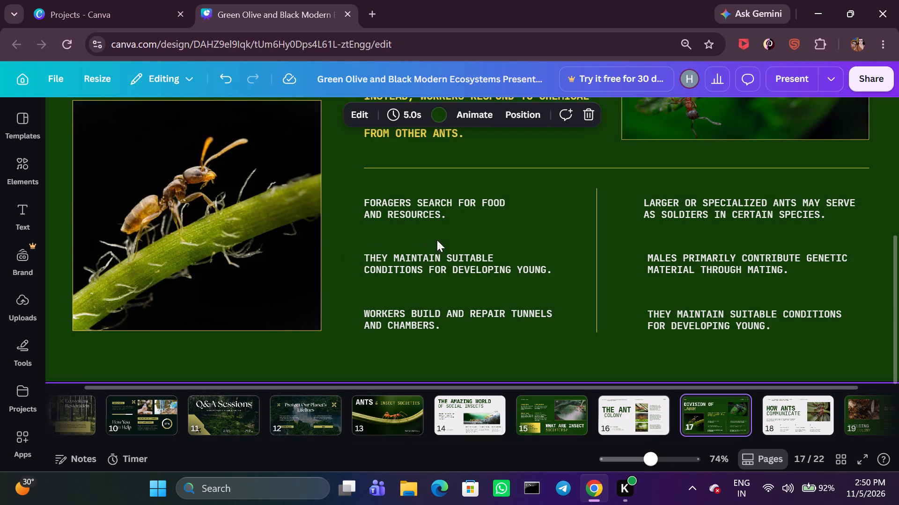
{"action": "scroll", "coordinate": [452, 235], "scroll_direction": "down", "scroll_amount": 2}
{"action": "scroll", "coordinate": [498, 202], "scroll_direction": "down", "scroll_amount": 2}
{"action": "scroll", "coordinate": [546, 202], "scroll_direction": "down", "scroll_amount": 5}
{"action": "middle_click", "coordinate": [549, 208]}
{"action": "middle_click", "coordinate": [549, 208]}
{"action": "scroll", "coordinate": [549, 208], "scroll_direction": "down", "scroll_amount": 4}
{"action": "scroll", "coordinate": [478, 244], "scroll_direction": "down", "scroll_amount": 5}
{"action": "scroll", "coordinate": [357, 258], "scroll_direction": "down", "scroll_amount": 1}
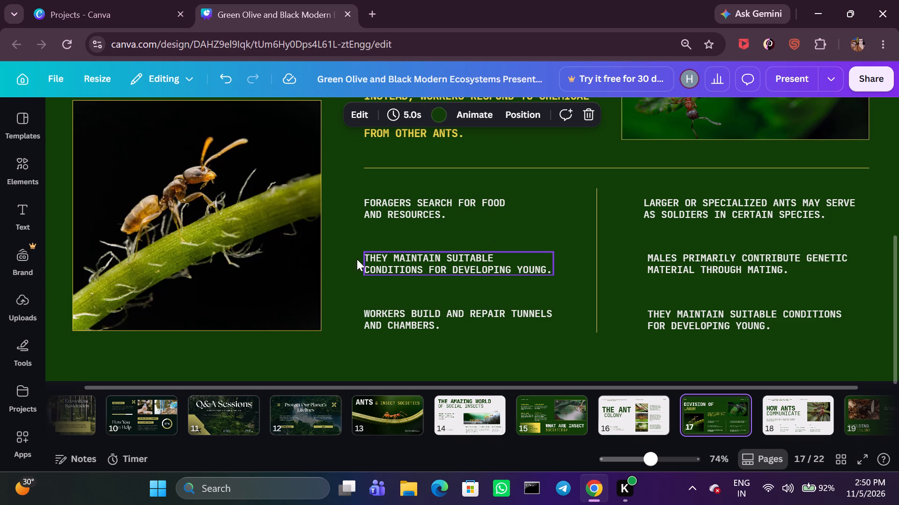
{"action": "scroll", "coordinate": [359, 257], "scroll_direction": "down", "scroll_amount": 4, "text": "ctrl"}
{"action": "scroll", "coordinate": [360, 256], "scroll_direction": "up", "scroll_amount": 5, "text": "ctrl"}
{"action": "scroll", "coordinate": [451, 250], "scroll_direction": "down", "scroll_amount": 2, "text": "ctrl"}
{"action": "scroll", "coordinate": [508, 281], "scroll_direction": "down", "scroll_amount": 1, "text": "ctrl"}
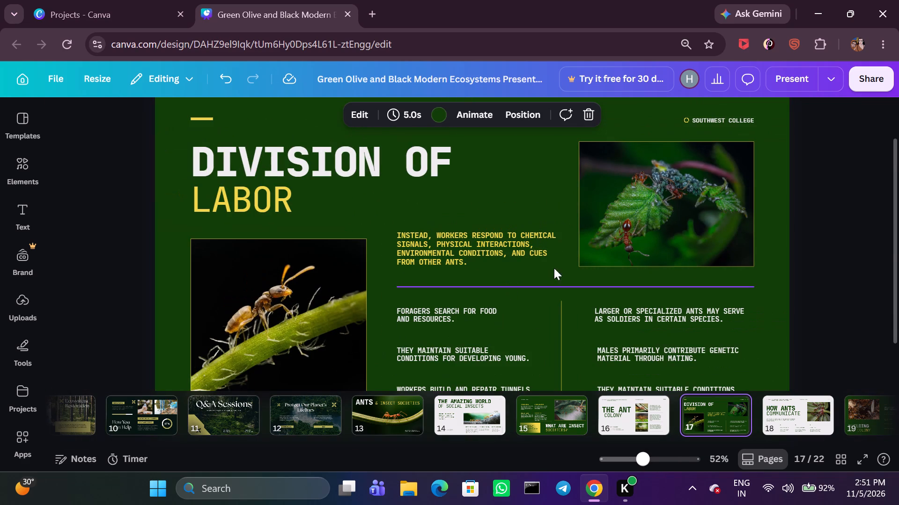
{"action": "scroll", "coordinate": [572, 310], "scroll_direction": "down", "scroll_amount": 1, "text": "ctrl"}
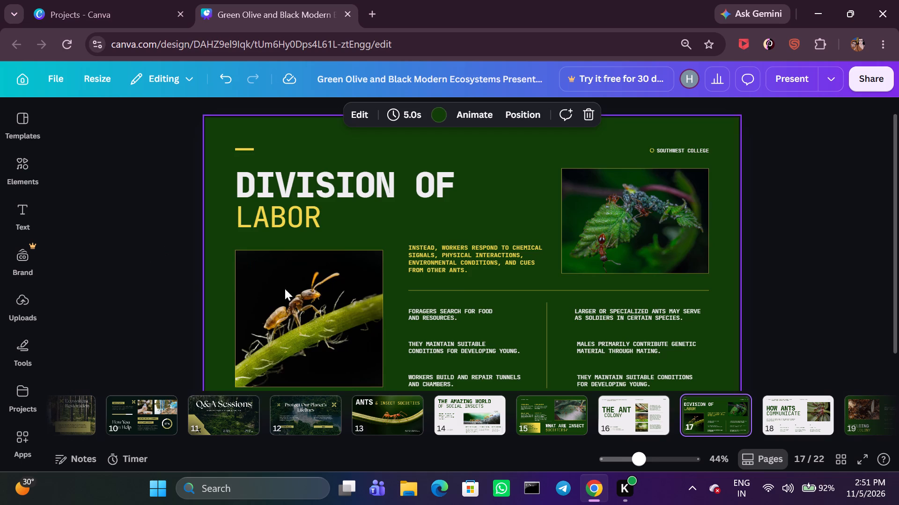
{"action": "scroll", "coordinate": [299, 289], "scroll_direction": "down", "scroll_amount": 1, "text": "ctrl"}
{"action": "scroll", "coordinate": [572, 295], "scroll_direction": "up", "scroll_amount": 3, "text": "ctrl"}
{"action": "scroll", "coordinate": [576, 297], "scroll_direction": "down", "scroll_amount": 2, "text": "ctrl"}
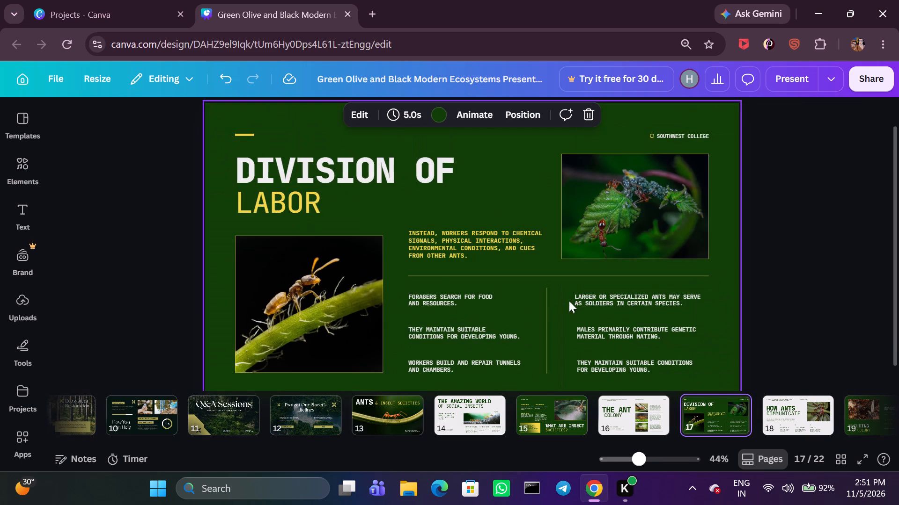
{"action": "scroll", "coordinate": [518, 319], "scroll_direction": "up", "scroll_amount": 5, "text": "ctrl"}
{"action": "scroll", "coordinate": [525, 307], "scroll_direction": "down", "scroll_amount": 1, "text": "ctrl"}
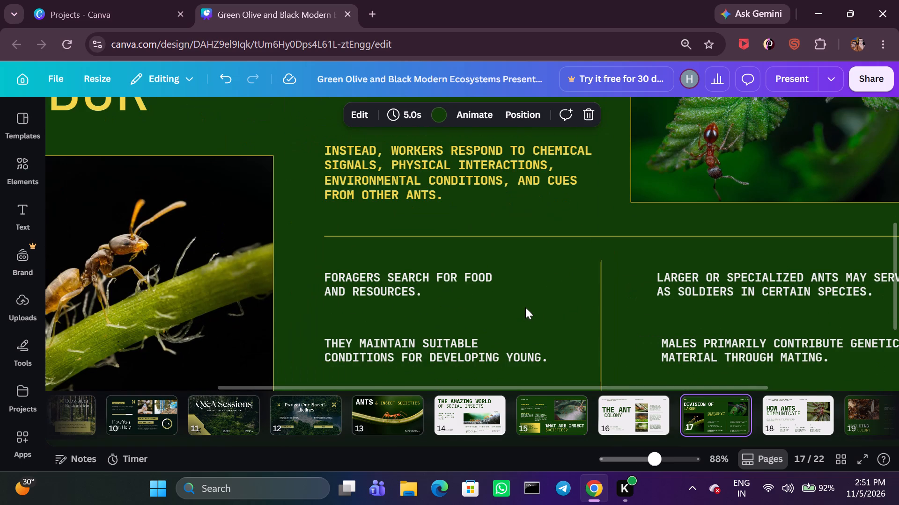
{"action": "scroll", "coordinate": [391, 286], "scroll_direction": "up", "scroll_amount": 1, "text": "ctrl"}
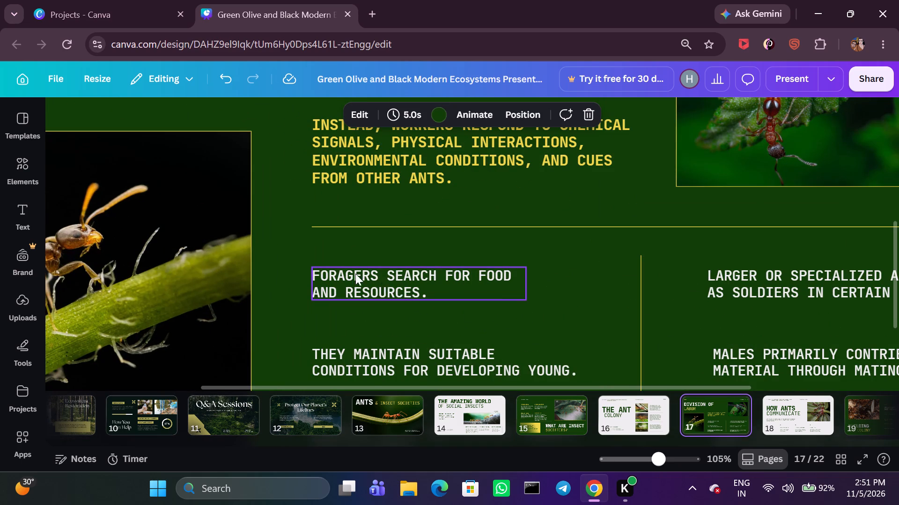
Replace "Foragers" with "workesr ants" in the statement about searching for food and resources.
{"action": "left_click", "coordinate": [380, 275]}
{"action": "left_click", "coordinate": [380, 275]}
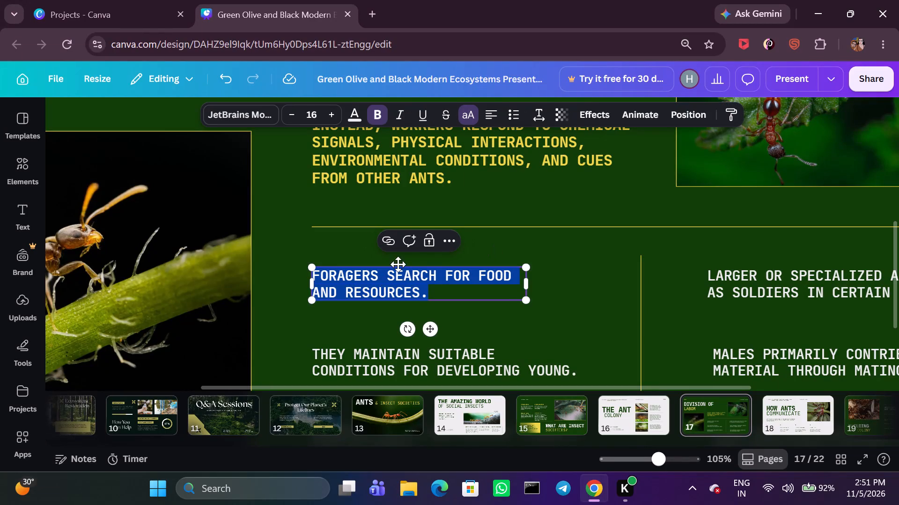
{"action": "left_click", "coordinate": [387, 272]}
{"action": "double_click", "coordinate": [379, 275]}
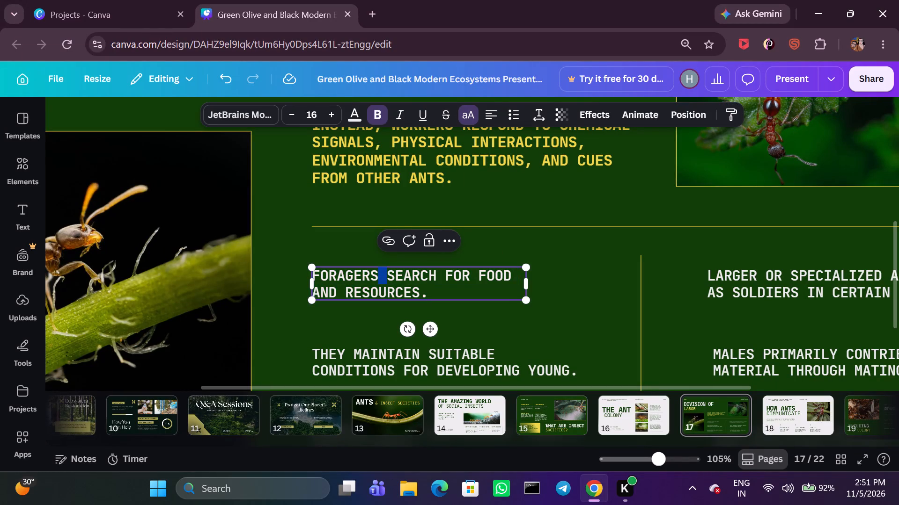
{"action": "left_click", "coordinate": [377, 276]}
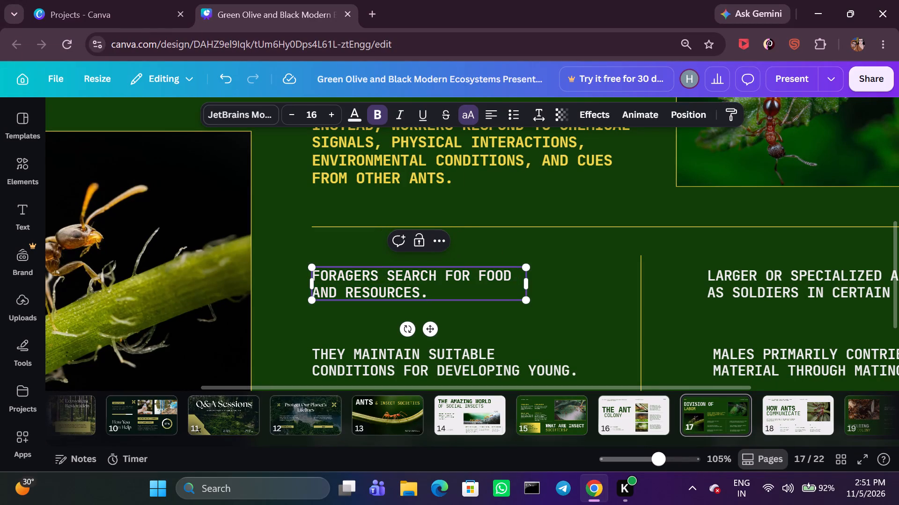
{"action": "key", "text": "BackSpace"}
{"action": "key", "text": "BackSpace"}
{"action": "key", "text": "BackSpace"}
{"action": "key", "text": "BackSpace"}
{"action": "key", "text": "BackSpace"}
{"action": "key", "text": "BackSpace"}
{"action": "key", "text": "BackSpace"}
{"action": "key", "text": "BackSpace"}
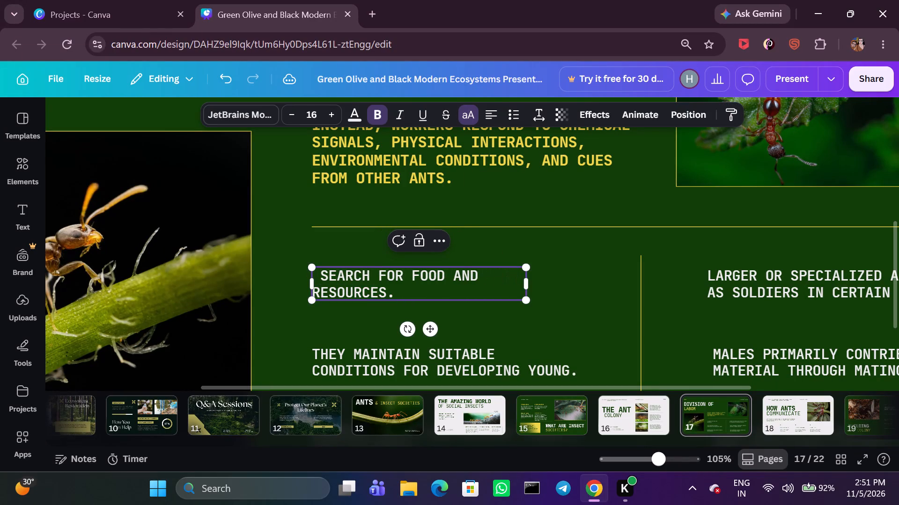
{"action": "type", "text": "workesr"}
{"action": "key", "text": "space"}
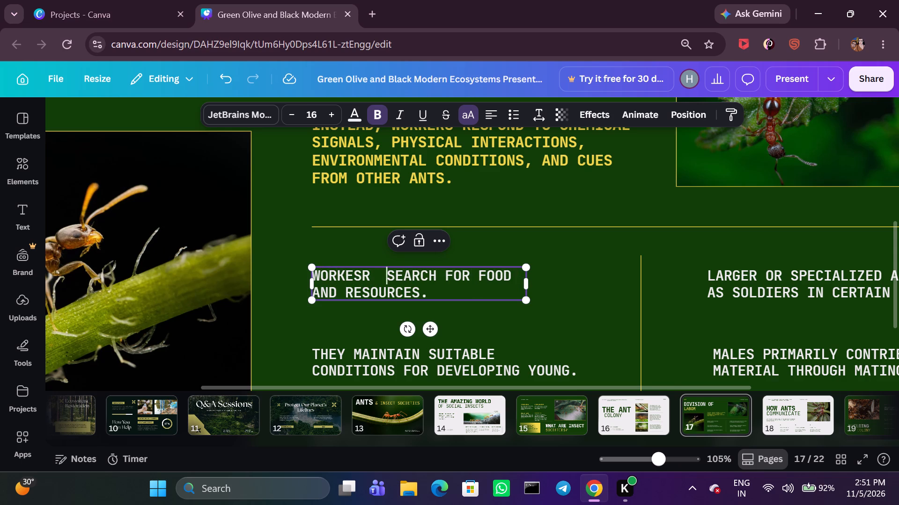
{"action": "type", "text": "ants"}
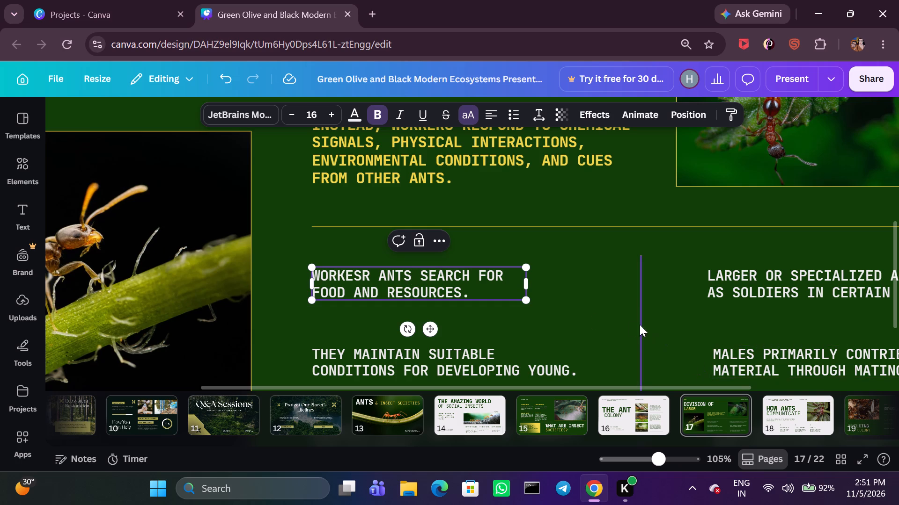
Align the "Larger or specialized ants" statement with the starting edge of the two statements below it.
{"action": "scroll", "coordinate": [586, 317], "scroll_direction": "down", "scroll_amount": 2}
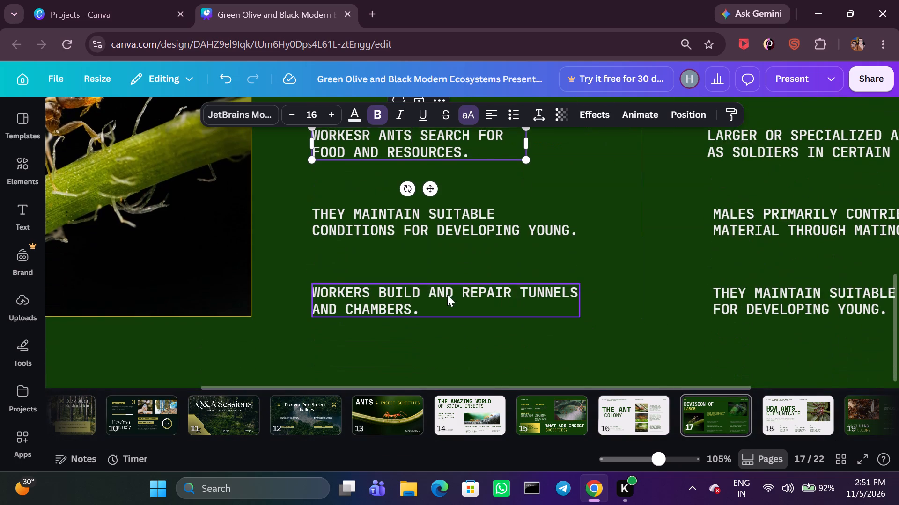
{"action": "scroll", "coordinate": [447, 295], "scroll_direction": "up", "scroll_amount": 1}
{"action": "scroll", "coordinate": [469, 296], "scroll_direction": "down", "scroll_amount": 1}
{"action": "scroll", "coordinate": [509, 310], "scroll_direction": "down", "scroll_amount": 1}
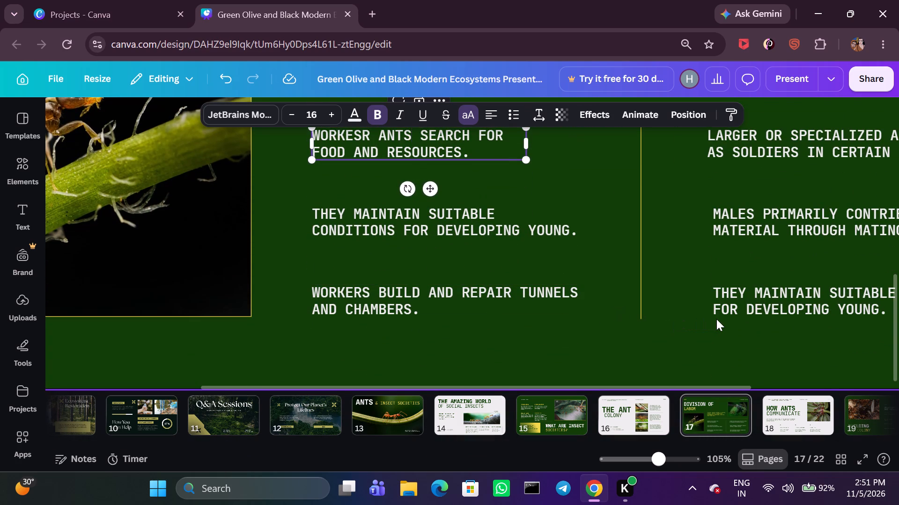
{"action": "scroll", "coordinate": [716, 319], "scroll_direction": "up", "scroll_amount": 1, "text": "ctrl"}
{"action": "scroll", "coordinate": [716, 319], "scroll_direction": "down", "scroll_amount": 2, "text": "ctrl"}
{"action": "scroll", "coordinate": [761, 308], "scroll_direction": "down", "scroll_amount": 1, "text": "ctrl"}
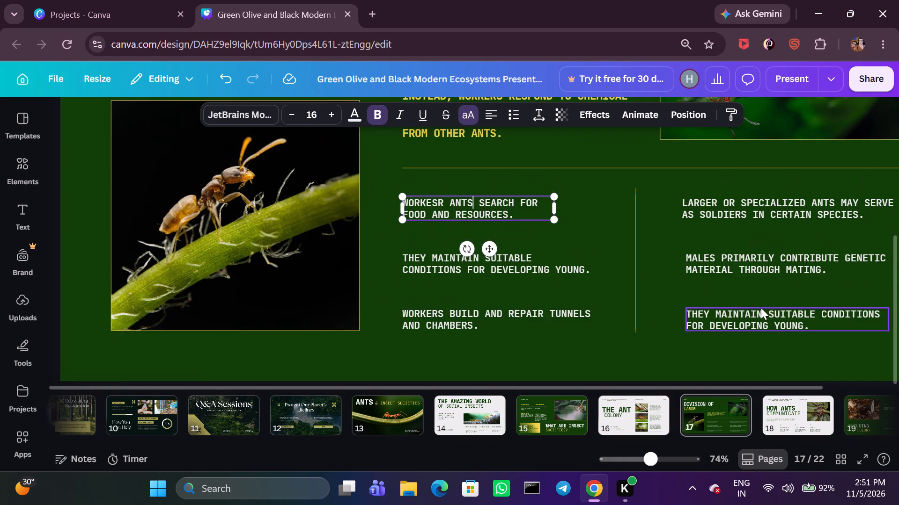
{"action": "scroll", "coordinate": [762, 226], "scroll_direction": "up", "scroll_amount": 5, "text": "ctrl"}
{"action": "left_click_drag", "start_coordinate": [592, 191], "coordinate": [598, 189]}
Check the alignment of the three statements in the soldier and males column and review the whole slide.
{"action": "scroll", "coordinate": [657, 226], "scroll_direction": "down", "scroll_amount": 3, "text": "ctrl"}
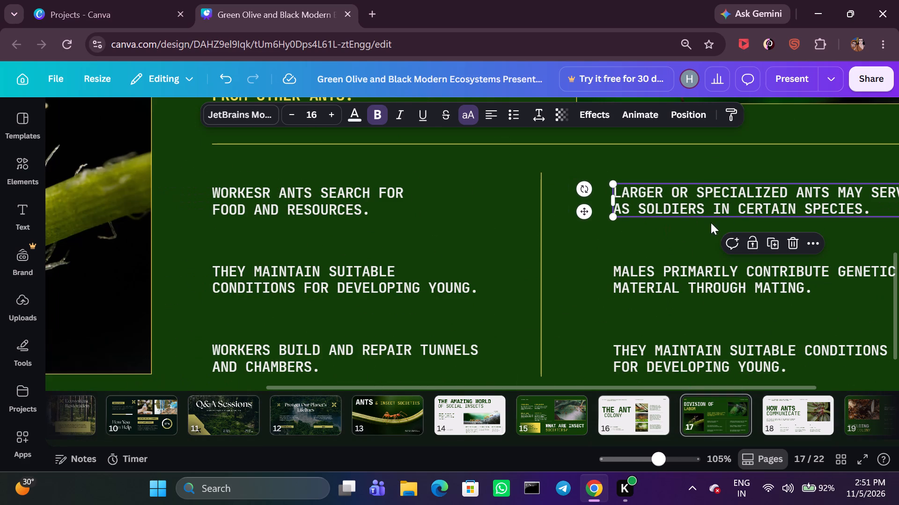
{"action": "scroll", "coordinate": [678, 254], "scroll_direction": "down", "scroll_amount": 1, "text": "ctrl"}
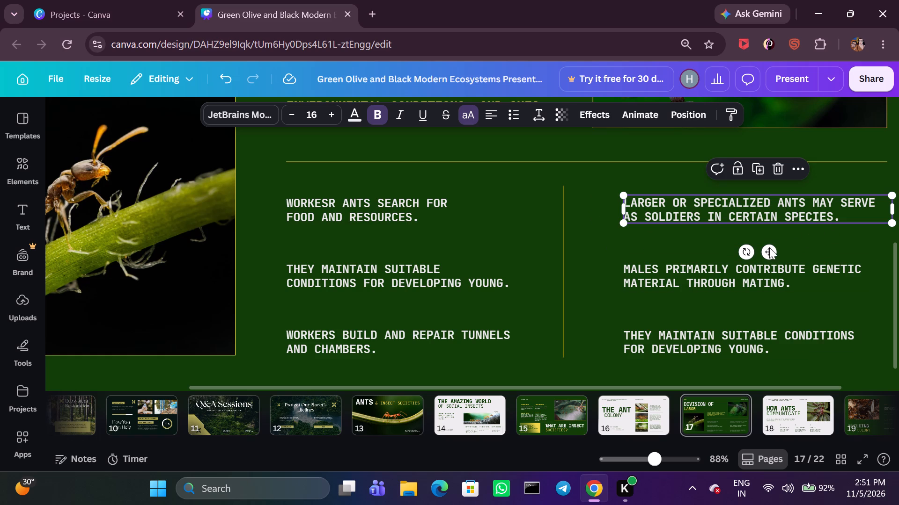
{"action": "left_click", "coordinate": [728, 284]}
{"action": "left_click", "coordinate": [673, 360]}
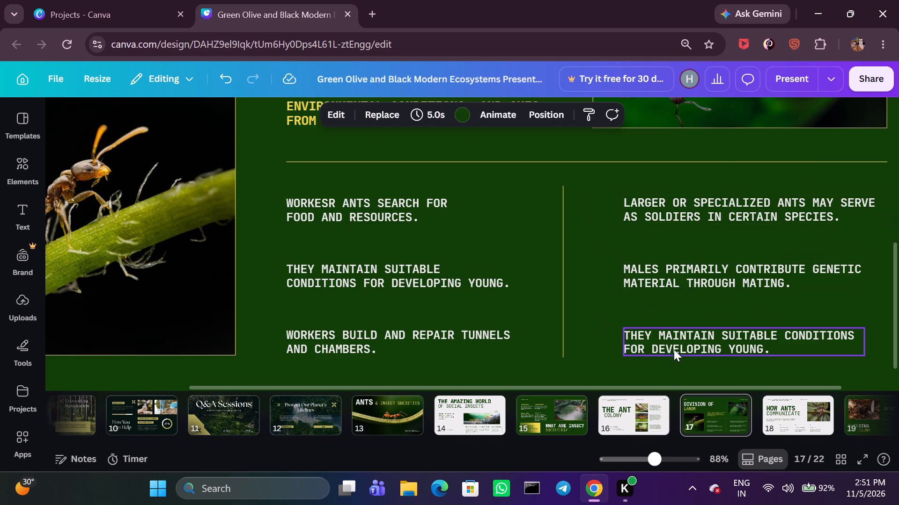
{"action": "left_click", "coordinate": [677, 345]}
{"action": "left_click", "coordinate": [648, 269]}
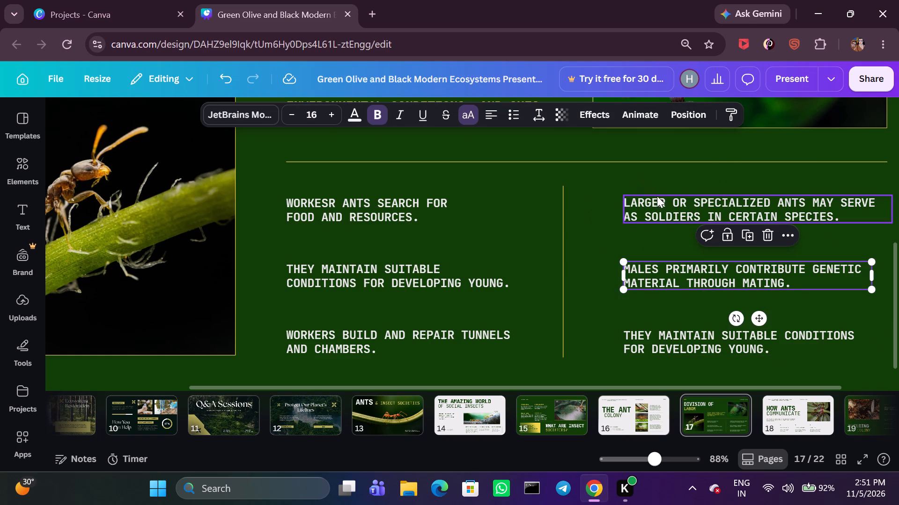
{"action": "left_click", "coordinate": [662, 209]}
{"action": "scroll", "coordinate": [572, 244], "scroll_direction": "down", "scroll_amount": 1}
{"action": "scroll", "coordinate": [572, 244], "scroll_direction": "down", "scroll_amount": 2, "text": "ctrl"}
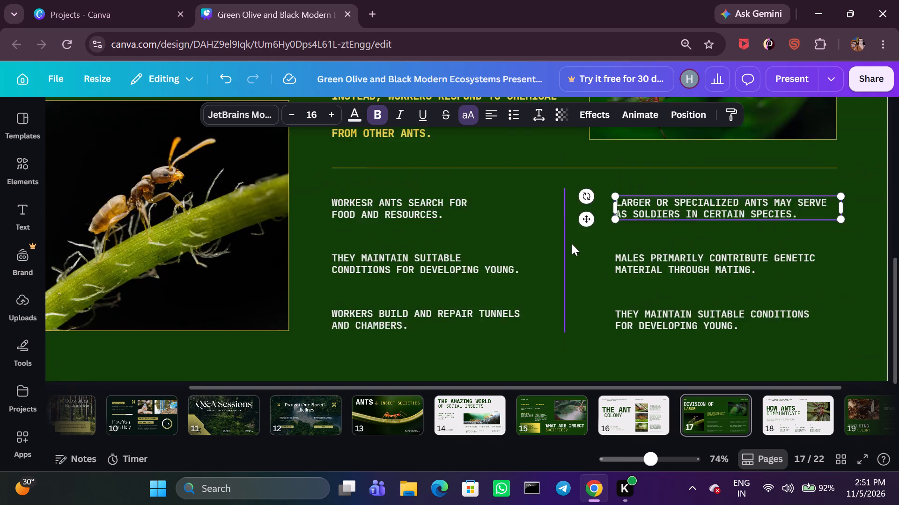
{"action": "scroll", "coordinate": [572, 244], "scroll_direction": "down", "scroll_amount": 3, "text": "ctrl"}
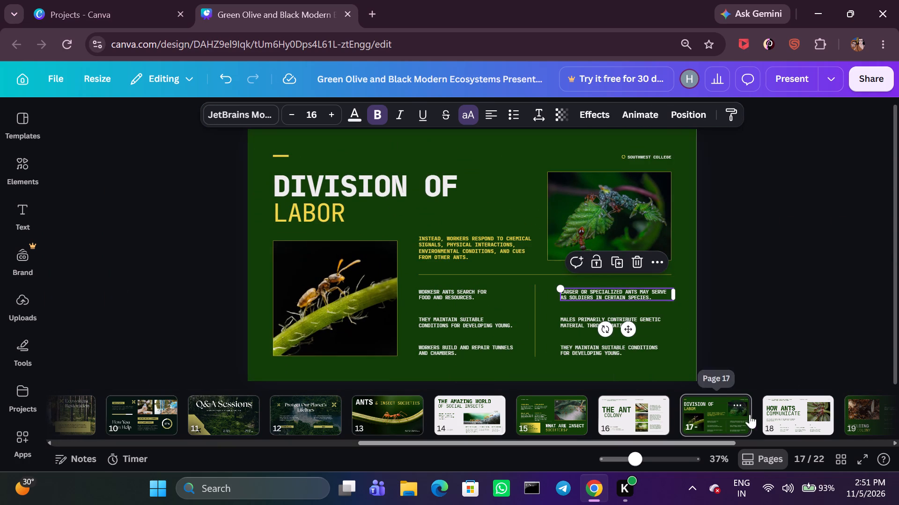
Open slide 18, "How Ants Communicate".
{"action": "left_click", "coordinate": [768, 412], "text": "ctrl"}
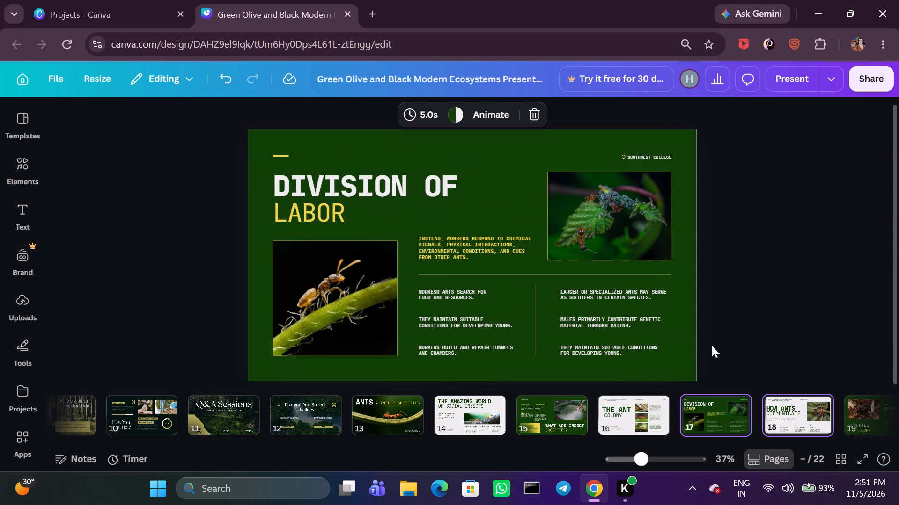
{"action": "left_click", "coordinate": [735, 420], "text": "ctrl"}
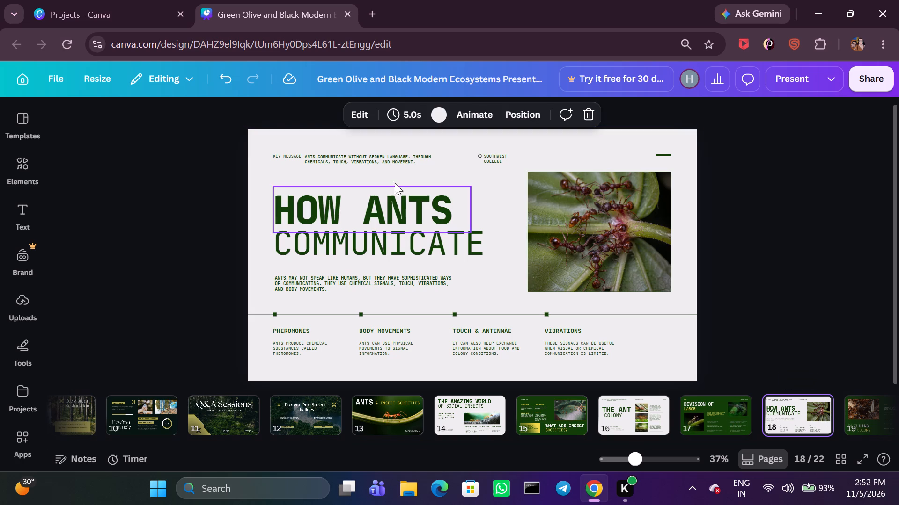
Examine the intro text and the four communication columns on the "How Ants Communicate" slide up close.
{"action": "scroll", "coordinate": [457, 246], "scroll_direction": "up", "scroll_amount": 3, "text": "ctrl"}
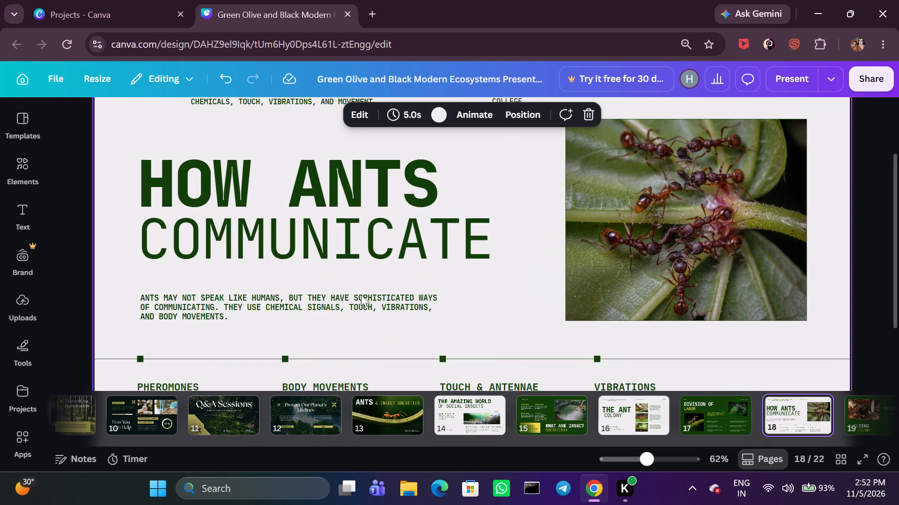
{"action": "scroll", "coordinate": [220, 283], "scroll_direction": "down", "scroll_amount": 3, "text": "ctrl"}
{"action": "scroll", "coordinate": [287, 277], "scroll_direction": "up", "scroll_amount": 4, "text": "ctrl"}
{"action": "scroll", "coordinate": [296, 277], "scroll_direction": "down", "scroll_amount": 3, "text": "ctrl"}
{"action": "scroll", "coordinate": [306, 279], "scroll_direction": "up", "scroll_amount": 2, "text": "ctrl"}
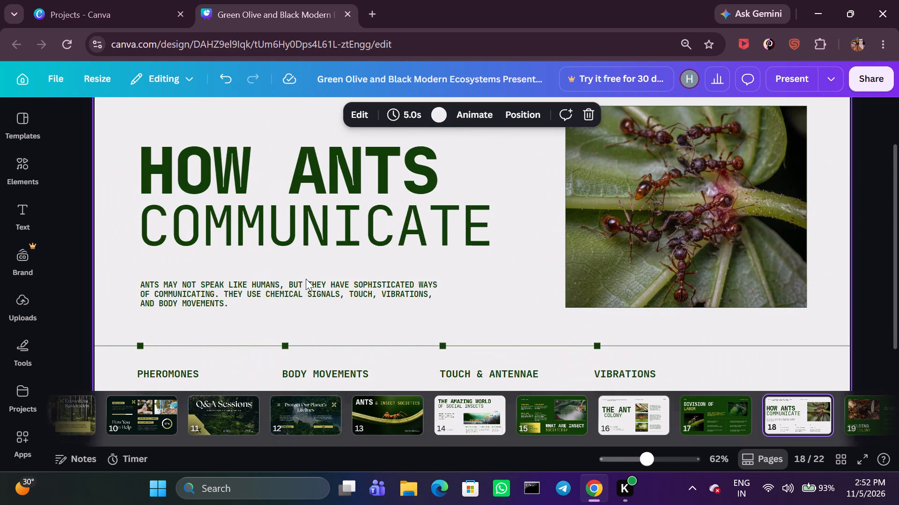
{"action": "scroll", "coordinate": [306, 279], "scroll_direction": "down", "scroll_amount": 2, "text": "ctrl"}
{"action": "scroll", "coordinate": [322, 359], "scroll_direction": "up", "scroll_amount": 1, "text": "ctrl"}
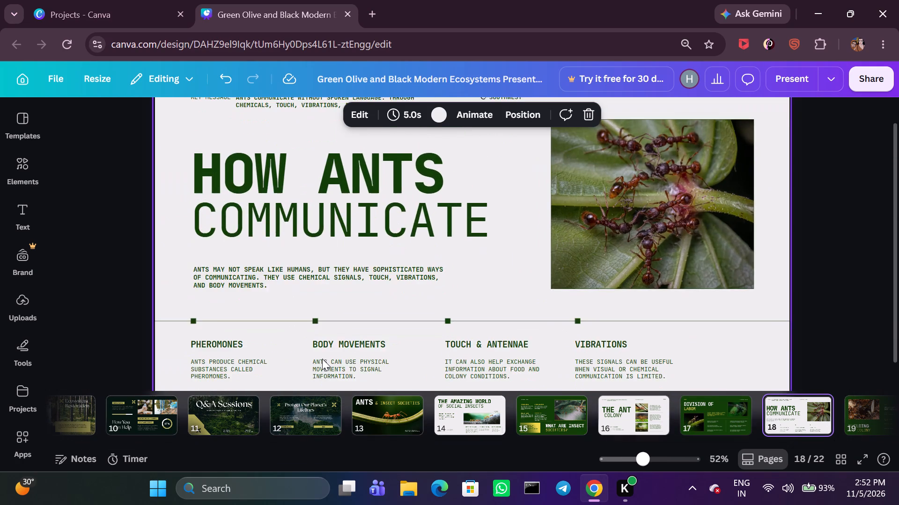
{"action": "scroll", "coordinate": [322, 359], "scroll_direction": "up", "scroll_amount": 2, "text": "ctrl"}
{"action": "scroll", "coordinate": [323, 359], "scroll_direction": "down", "scroll_amount": 2, "text": "ctrl"}
{"action": "scroll", "coordinate": [289, 355], "scroll_direction": "up", "scroll_amount": 2, "text": "ctrl"}
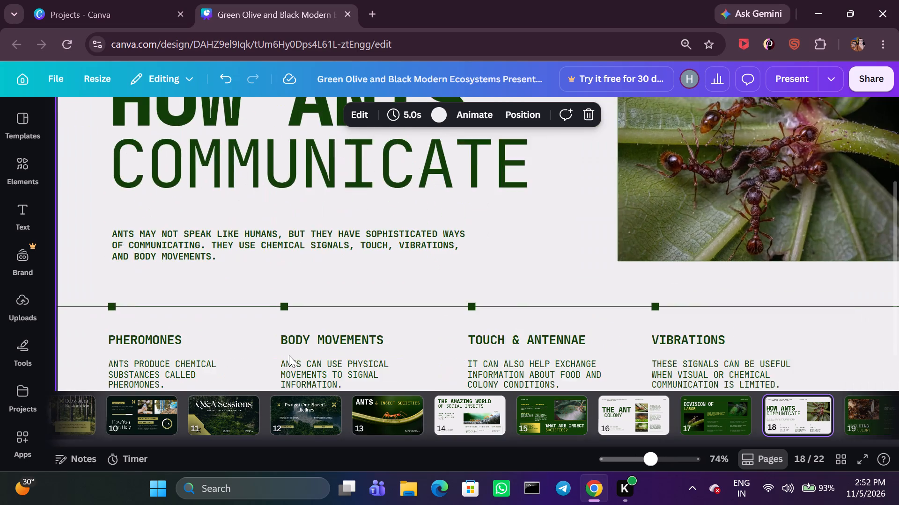
{"action": "scroll", "coordinate": [292, 354], "scroll_direction": "down", "scroll_amount": 1, "text": "ctrl"}
{"action": "scroll", "coordinate": [312, 347], "scroll_direction": "up", "scroll_amount": 1, "text": "ctrl"}
{"action": "scroll", "coordinate": [322, 344], "scroll_direction": "down", "scroll_amount": 3, "text": "ctrl"}
{"action": "scroll", "coordinate": [238, 355], "scroll_direction": "up", "scroll_amount": 5, "text": "ctrl"}
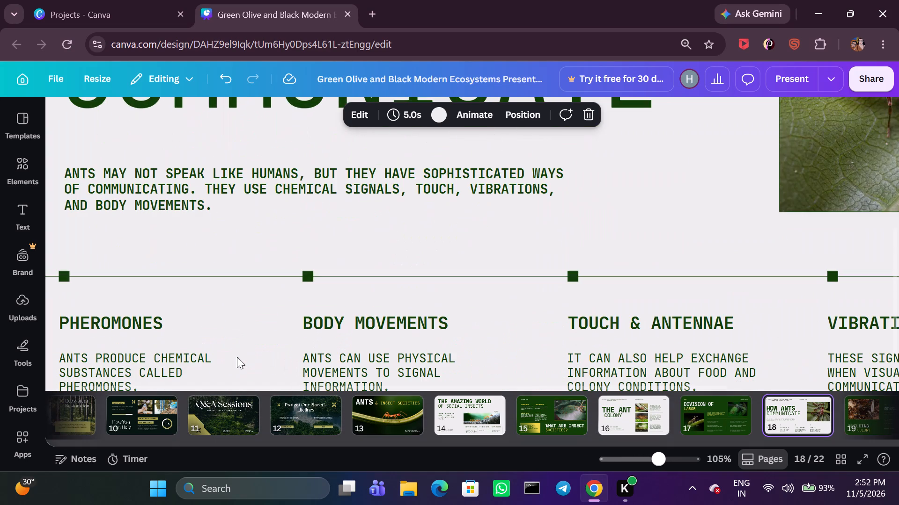
{"action": "middle_click_drag", "start_coordinate": [255, 350], "coordinate": [398, 299], "text": "ctrl"}
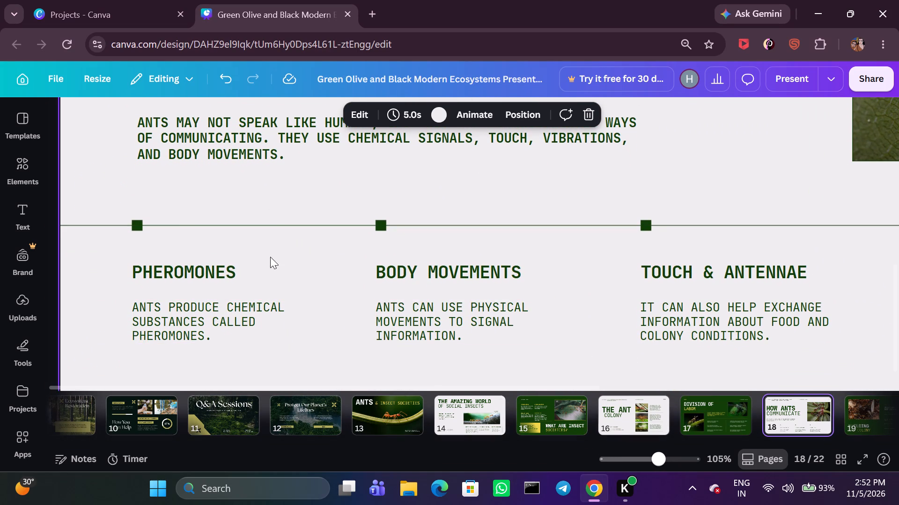
Replace the statement under the "Pheromones" heading with "ants mainly communicates through chemicals called pheronmes".
{"action": "left_click", "coordinate": [193, 268]}
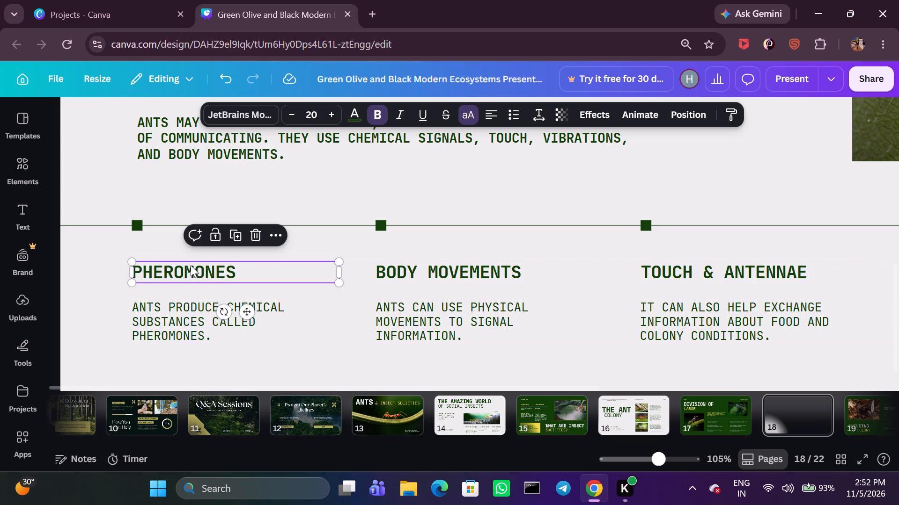
{"action": "left_click", "coordinate": [200, 317]}
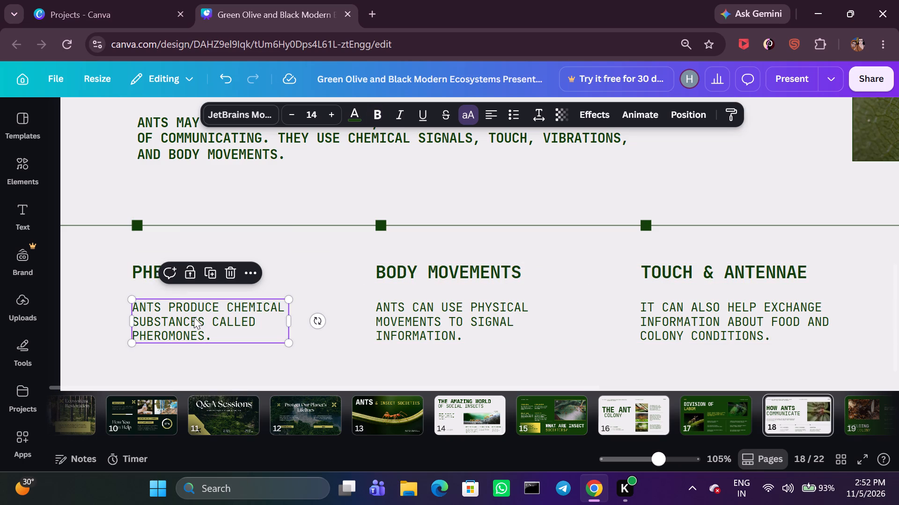
{"action": "double_click", "coordinate": [194, 317]}
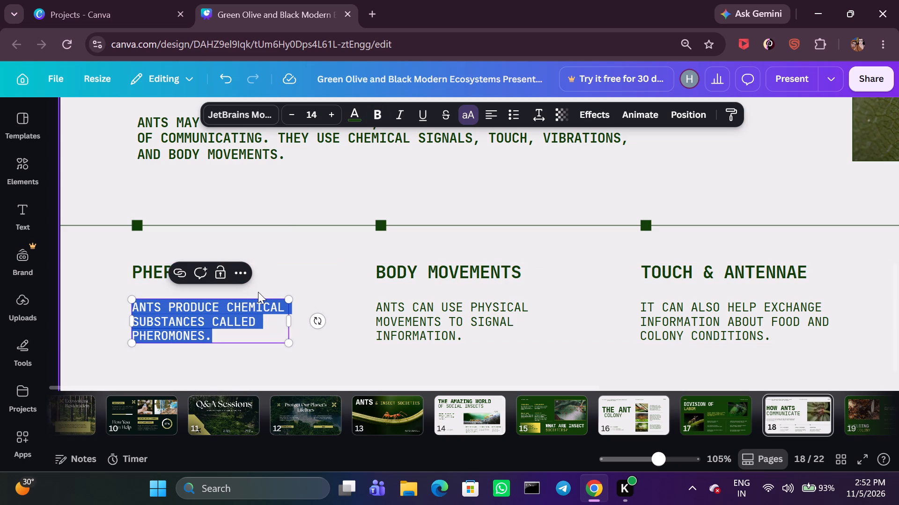
{"action": "key", "text": "s"}
{"action": "key", "text": "BackSpace"}
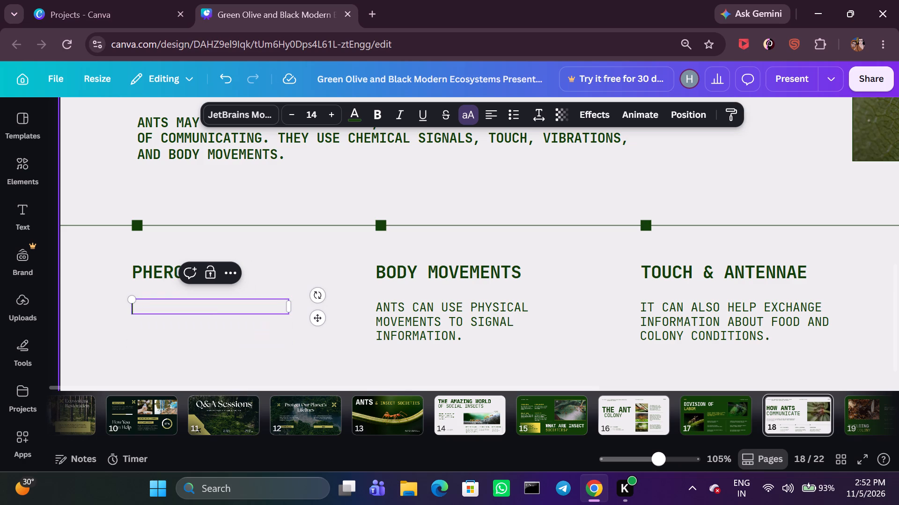
{"action": "key", "text": "a"}
{"action": "type", "text": "nts"}
{"action": "key", "text": "space"}
{"action": "type", "text": "mainl"}
{"action": "key", "text": "y"}
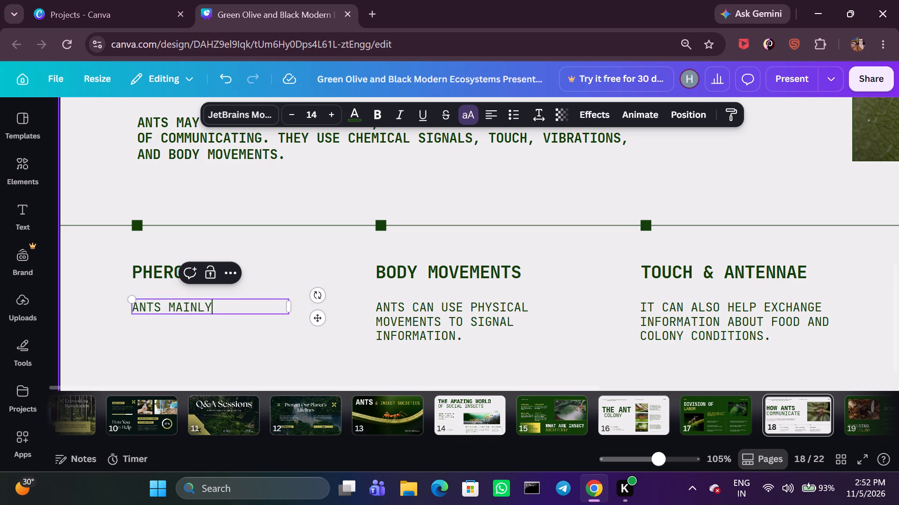
{"action": "key", "text": "space"}
{"action": "type", "text": "comm"}
{"action": "type", "text": "unicate"}
{"action": "key", "text": "s"}
{"action": "key", "text": "space"}
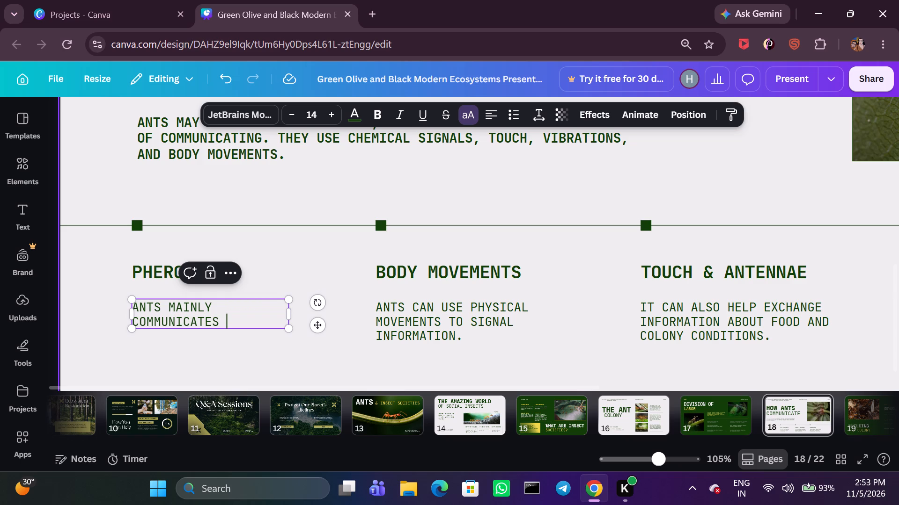
{"action": "type", "text": "through"}
{"action": "key", "text": "space"}
{"action": "type", "text": "chemical"}
{"action": "type", "text": "s"}
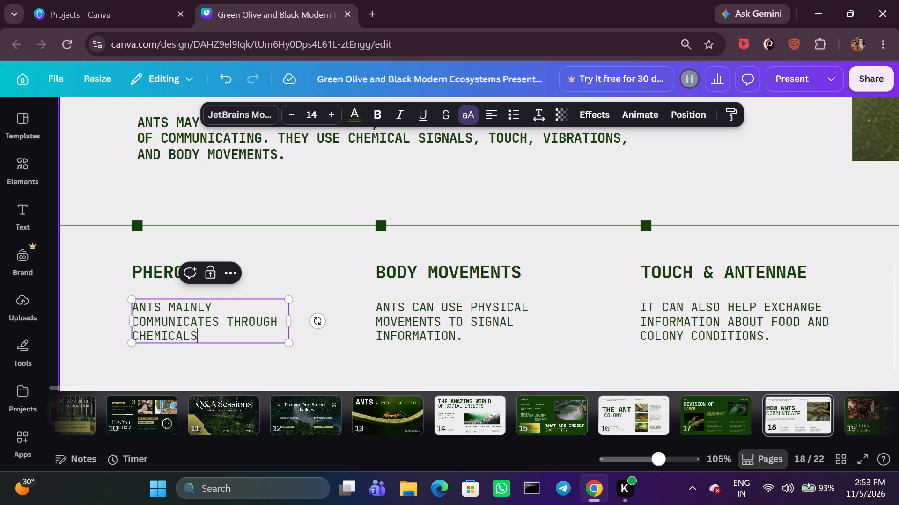
{"action": "key", "text": "space"}
{"action": "type", "text": "csa"}
{"action": "key", "text": "BackSpace"}
{"action": "key", "text": "a"}
{"action": "key", "text": "BackSpace"}
{"action": "key", "text": "BackSpace"}
{"action": "key", "text": "a"}
{"action": "type", "text": "lled"}
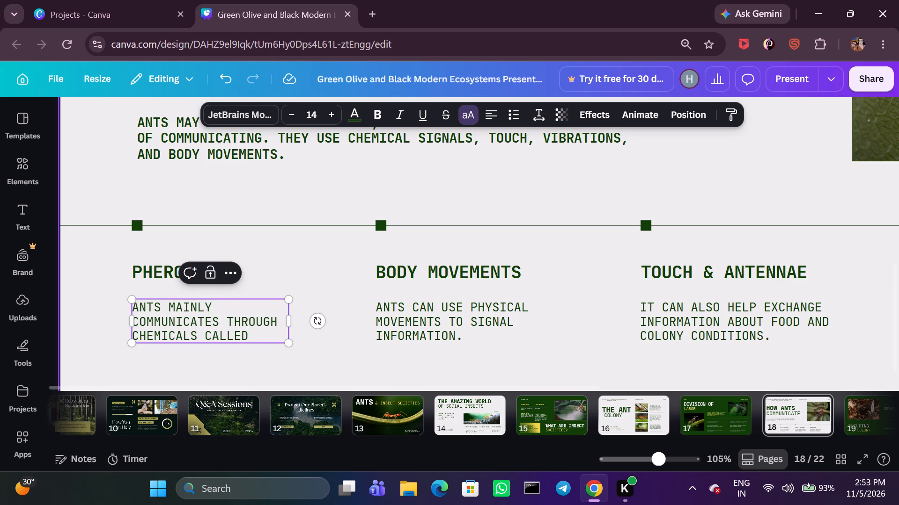
{"action": "key", "text": "space"}
{"action": "type", "text": "pher"}
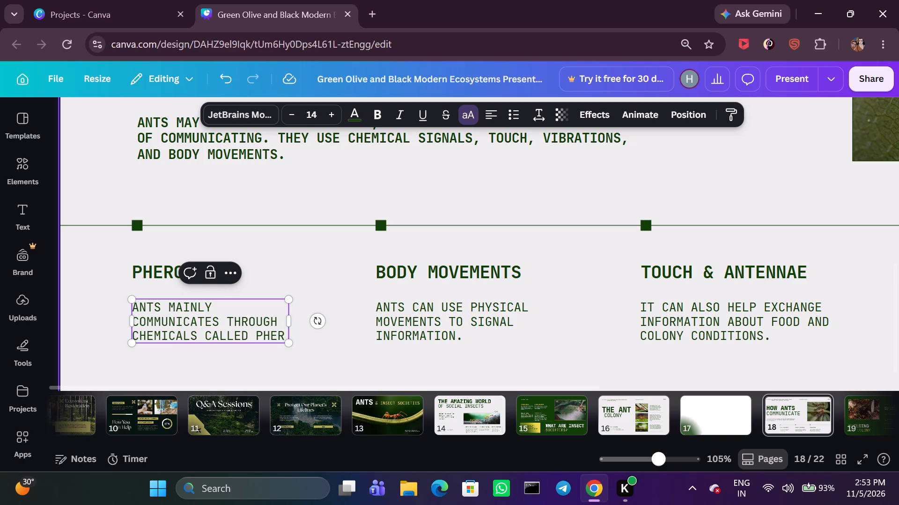
{"action": "type", "text": "onmes"}
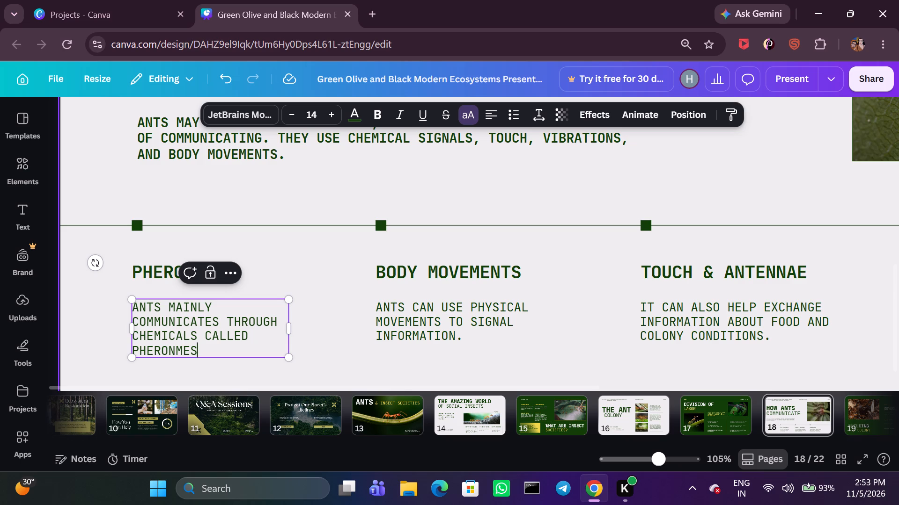
Extend the statement under the "Pheromones" heading with ",they release these chemicals from".
{"action": "key", "text": "comma"}
{"action": "type", "text": "they r"}
{"action": "type", "text": "elease"}
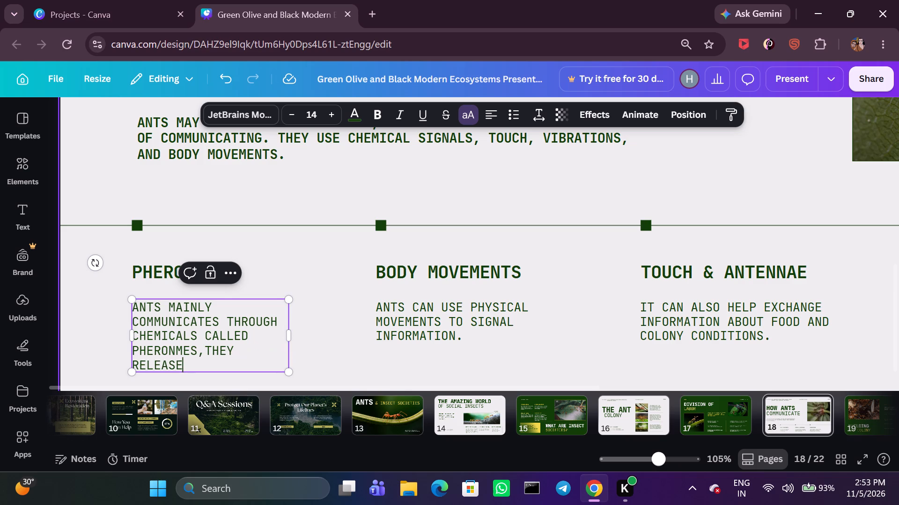
{"action": "key", "text": "space"}
{"action": "type", "text": "these"}
{"action": "key", "text": "space"}
{"action": "type", "text": "chemical"}
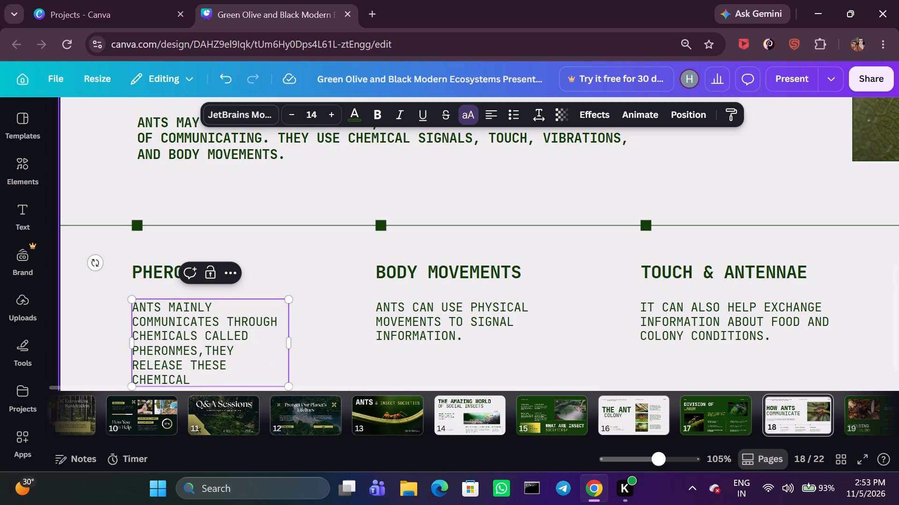
{"action": "key", "text": "s"}
{"action": "type", "text": "fr o,"}
{"action": "key", "text": "BackSpace"}
{"action": "key", "text": "BackSpace"}
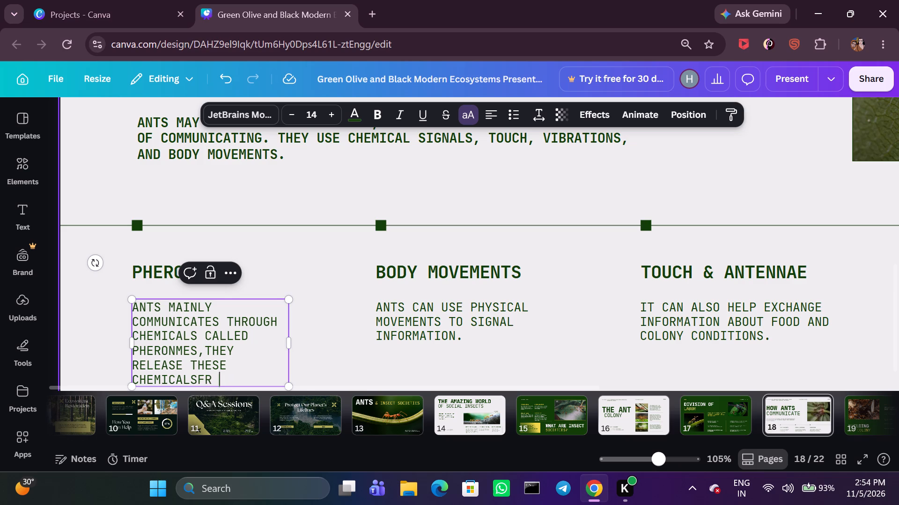
{"action": "key", "text": "BackSpace"}
{"action": "key", "text": "BackSpace"}
{"action": "key", "text": "BackSpace"}
{"action": "key", "text": "space"}
{"action": "type", "text": "from"}
{"action": "key", "text": "space"}
Continue the Pheromones statement with "special glands in theri".
{"action": "type", "text": "special"}
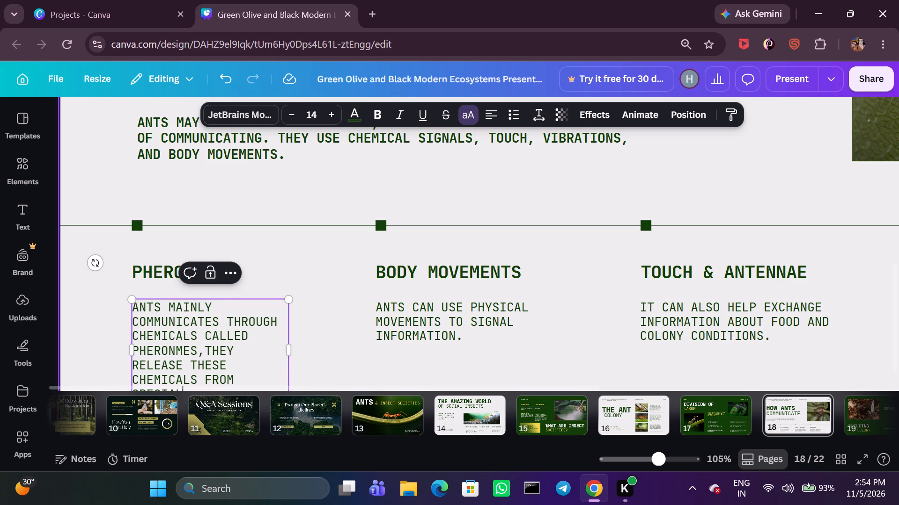
{"action": "key", "text": "space"}
{"action": "type", "text": "glands"}
{"action": "key", "text": "space"}
{"action": "type", "text": "in"}
{"action": "key", "text": "space"}
{"action": "key", "text": "space"}
{"action": "type", "text": "theri"}
{"action": "key", "text": "space"}
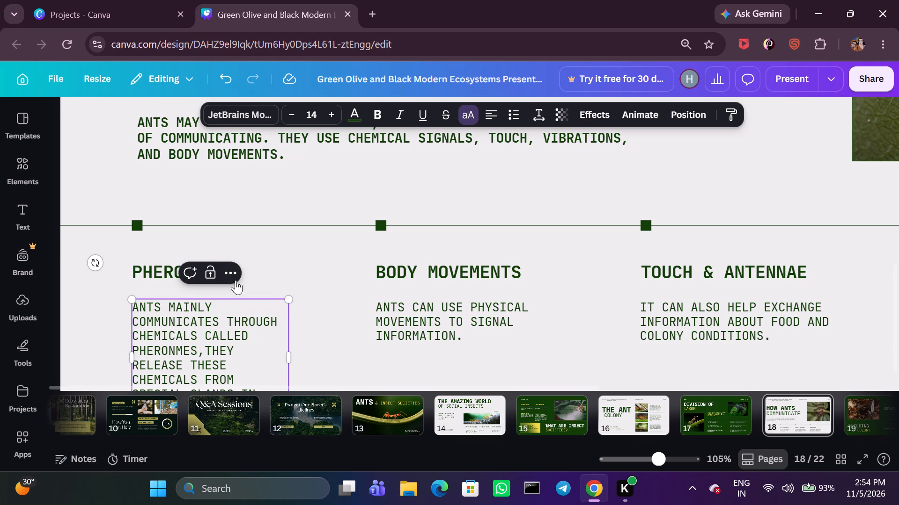
Correct the last word of the Pheromones statement to "their" and complete the sentence with "bodies.".
{"action": "middle_click_drag", "start_coordinate": [312, 320], "coordinate": [418, 151]}
{"action": "scroll", "coordinate": [413, 153], "scroll_direction": "up", "scroll_amount": 1}
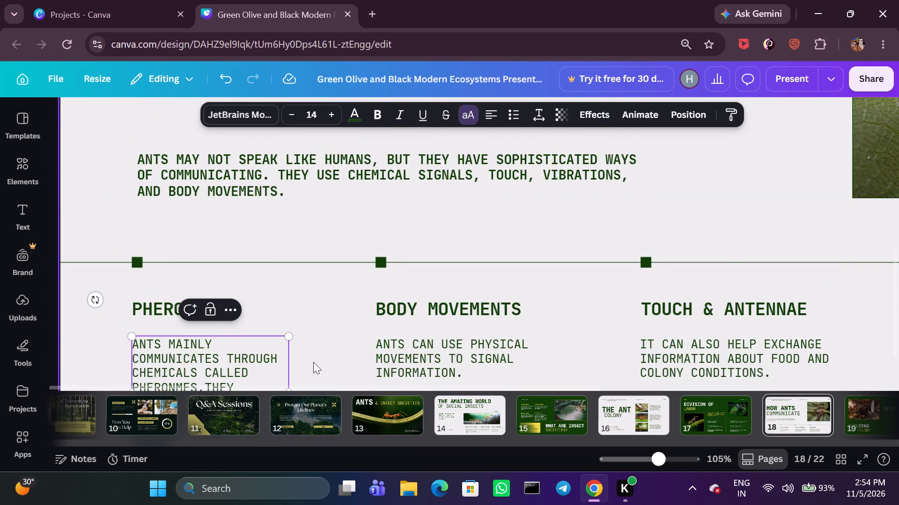
{"action": "scroll", "coordinate": [323, 351], "scroll_direction": "down", "scroll_amount": 1}
{"action": "middle_click_drag", "start_coordinate": [323, 351], "coordinate": [332, 337]}
{"action": "middle_click", "coordinate": [323, 354]}
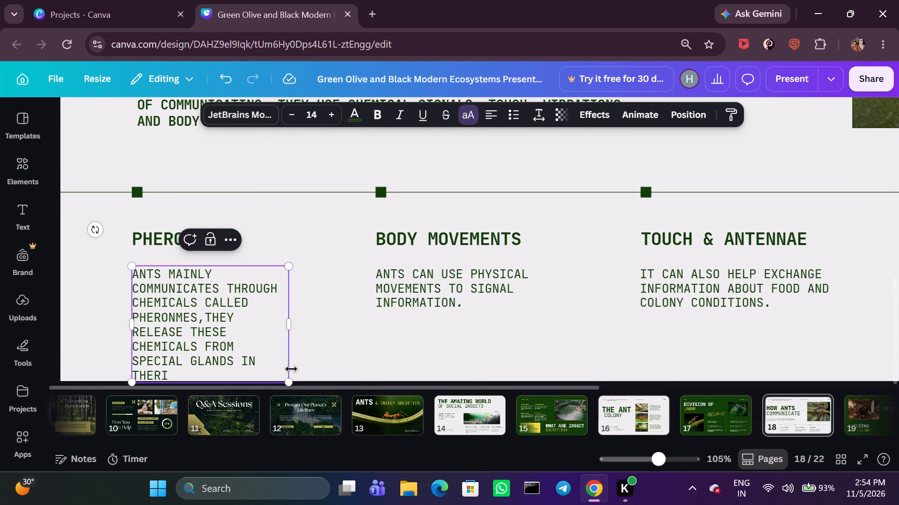
{"action": "left_click", "coordinate": [198, 375]}
{"action": "key", "text": "BackSpace"}
{"action": "key", "text": "BackSpace"}
{"action": "key", "text": "BackSpace"}
{"action": "type", "text": "ir"}
{"action": "key", "text": "space"}
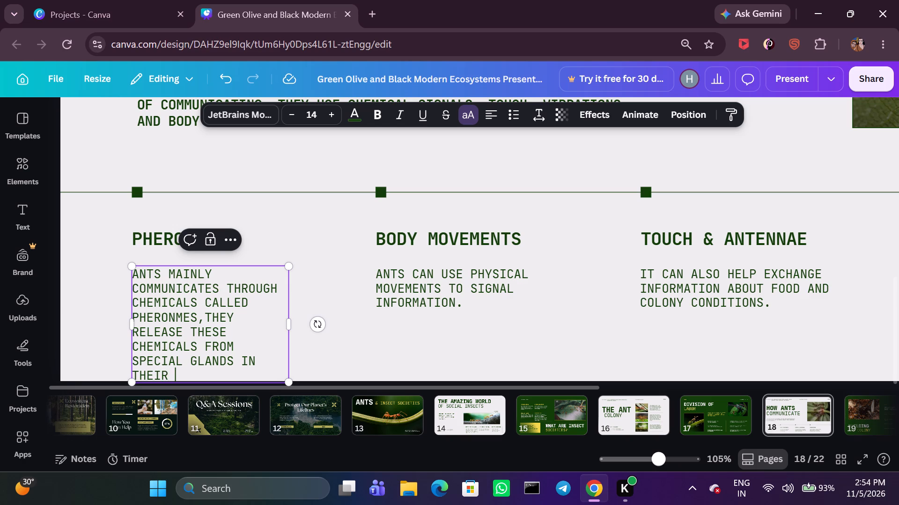
{"action": "type", "text": "bodies"}
{"action": "key", "text": "period"}
Move the Pheromones statement up so it sits directly beneath its heading.
{"action": "left_click_drag", "start_coordinate": [212, 347], "coordinate": [217, 331]}
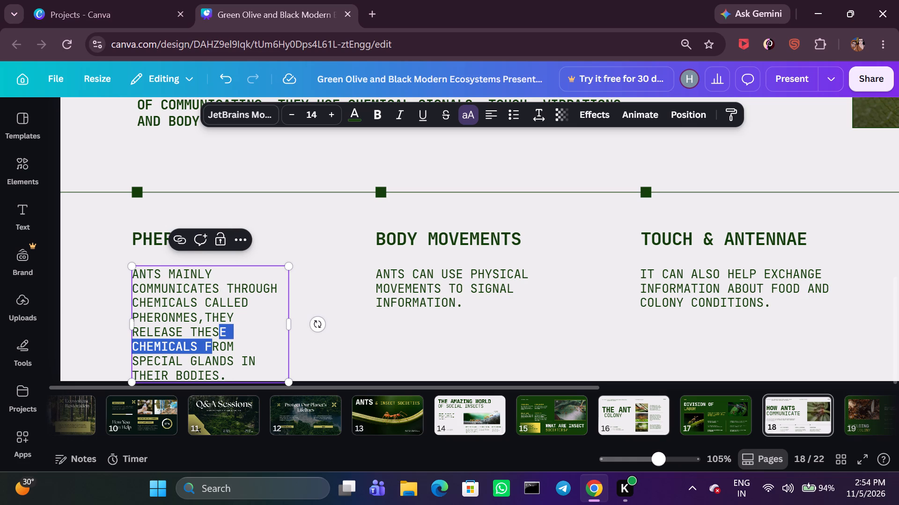
{"action": "left_click", "coordinate": [256, 340]}
{"action": "left_click_drag", "start_coordinate": [256, 340], "coordinate": [258, 325]}
{"action": "left_click", "coordinate": [263, 339]}
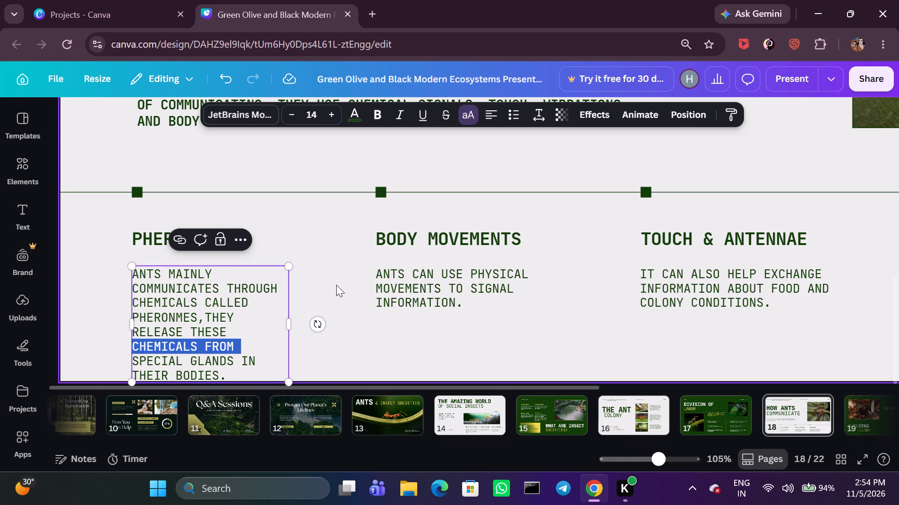
{"action": "left_click", "coordinate": [336, 285]}
{"action": "left_click_drag", "start_coordinate": [248, 339], "coordinate": [246, 323]}
Move the Body Movements statement up beneath its heading, level with the top of the Pheromones statement.
{"action": "left_click_drag", "start_coordinate": [403, 293], "coordinate": [403, 291]}
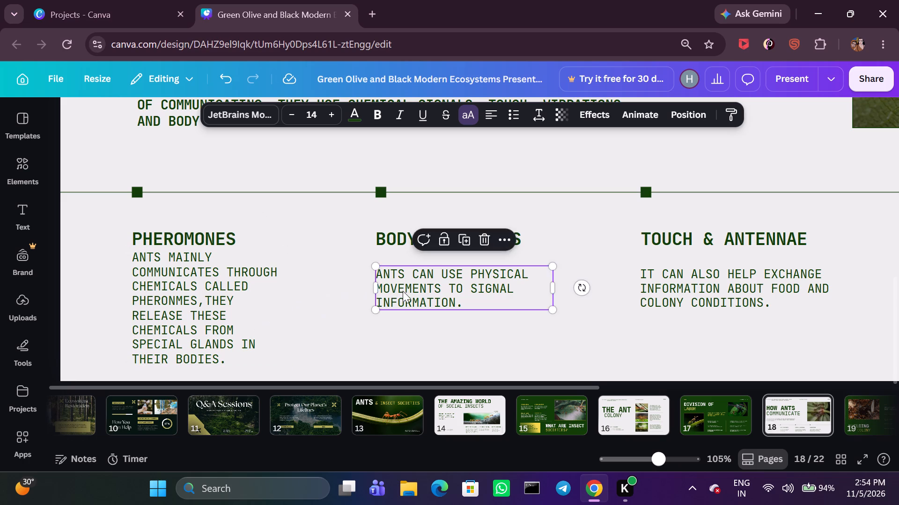
{"action": "left_click_drag", "start_coordinate": [403, 291], "coordinate": [403, 281]}
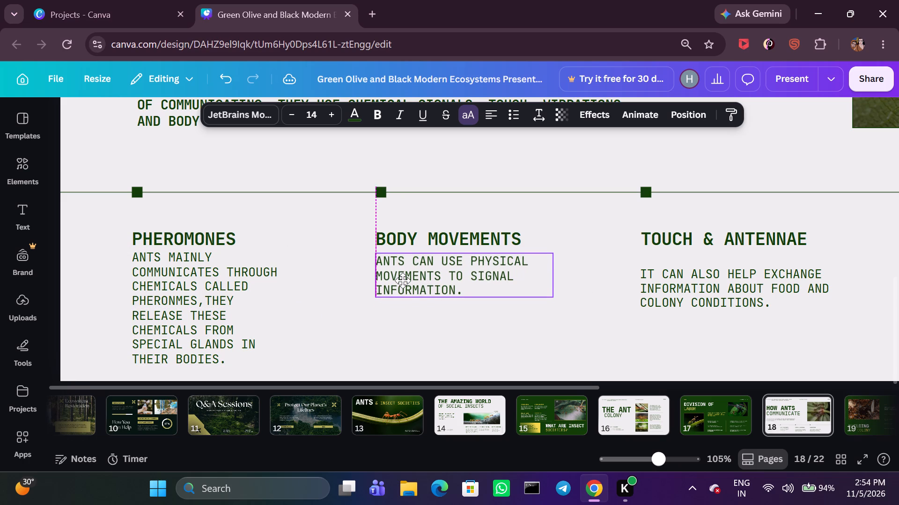
{"action": "left_click_drag", "start_coordinate": [403, 281], "coordinate": [403, 279]}
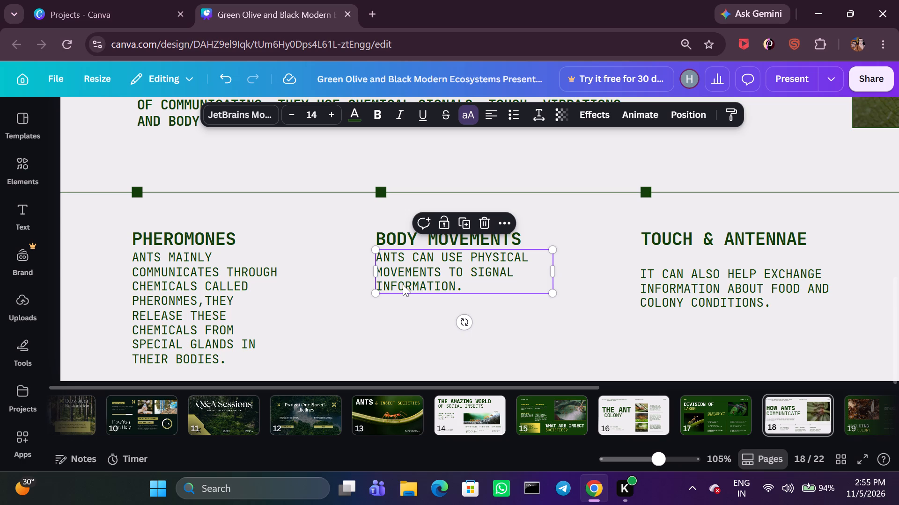
{"action": "left_click", "coordinate": [323, 290]}
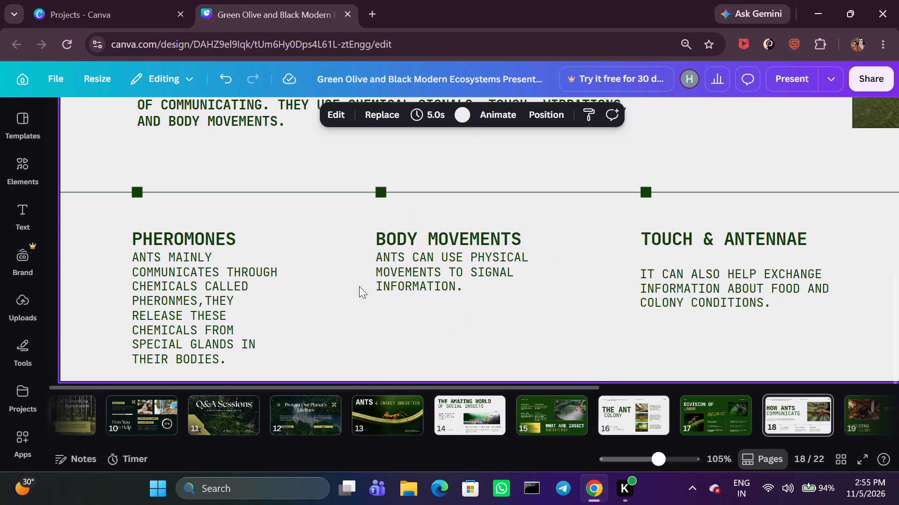
Move the Touch & Antennae statement up beneath its heading, aligned with the Body Movements statement.
{"action": "left_click_drag", "start_coordinate": [728, 287], "coordinate": [729, 273]}
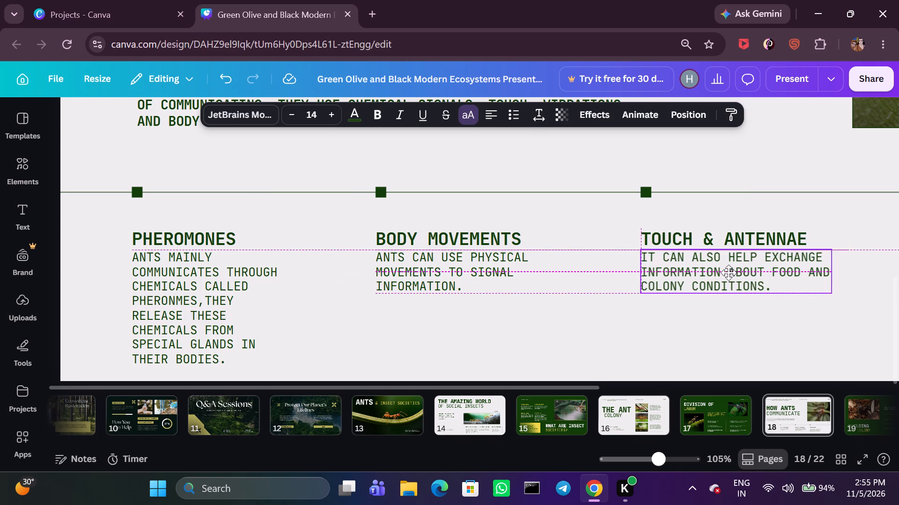
{"action": "left_click_drag", "start_coordinate": [729, 273], "coordinate": [729, 271]}
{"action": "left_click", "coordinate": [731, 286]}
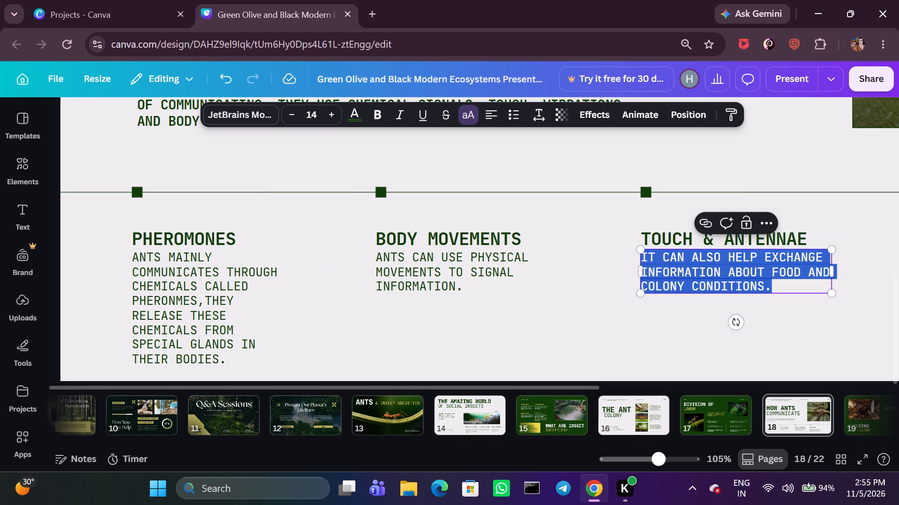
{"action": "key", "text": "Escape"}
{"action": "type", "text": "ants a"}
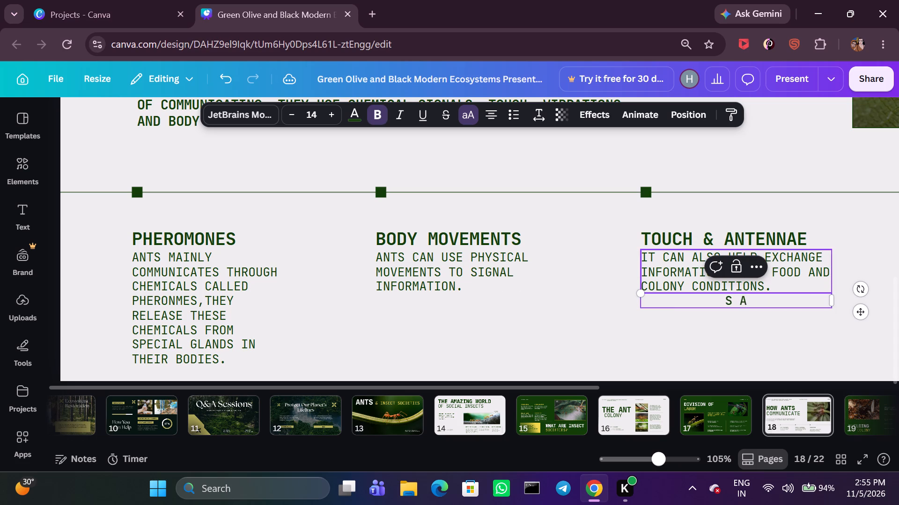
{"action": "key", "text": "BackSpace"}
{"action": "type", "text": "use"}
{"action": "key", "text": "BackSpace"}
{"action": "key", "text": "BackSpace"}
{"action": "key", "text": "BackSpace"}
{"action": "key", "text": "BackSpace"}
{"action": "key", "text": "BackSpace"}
Replace the Touch & Antennae statement with new text beginning "ants use their antennae".
{"action": "left_click", "coordinate": [662, 279]}
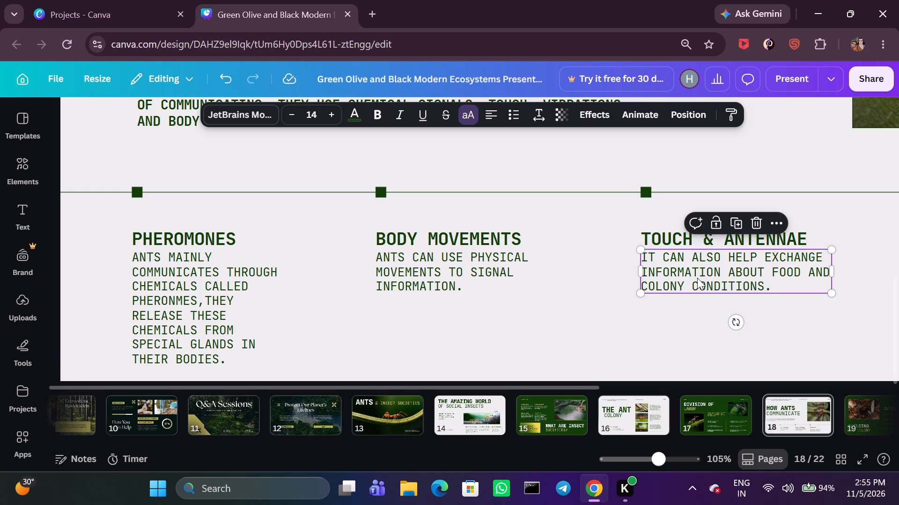
{"action": "left_click", "coordinate": [697, 278]}
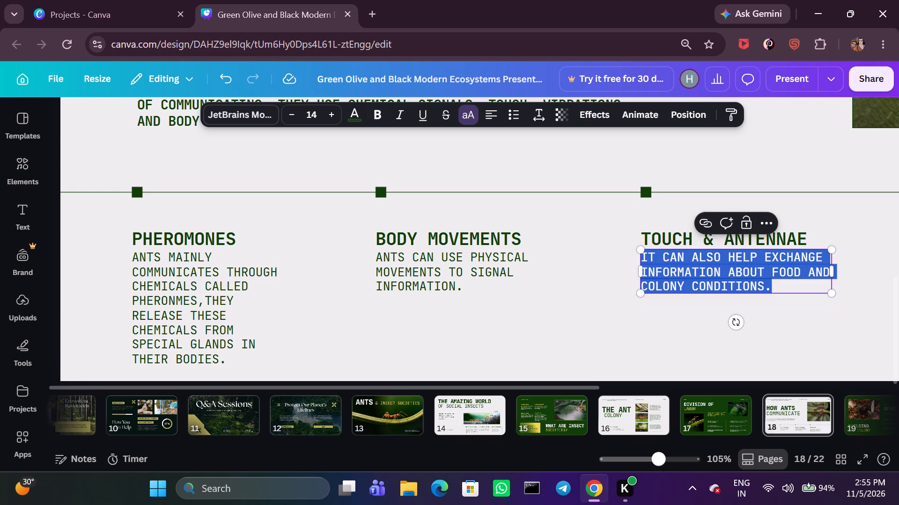
{"action": "type", "text": "ants"}
{"action": "key", "text": "space"}
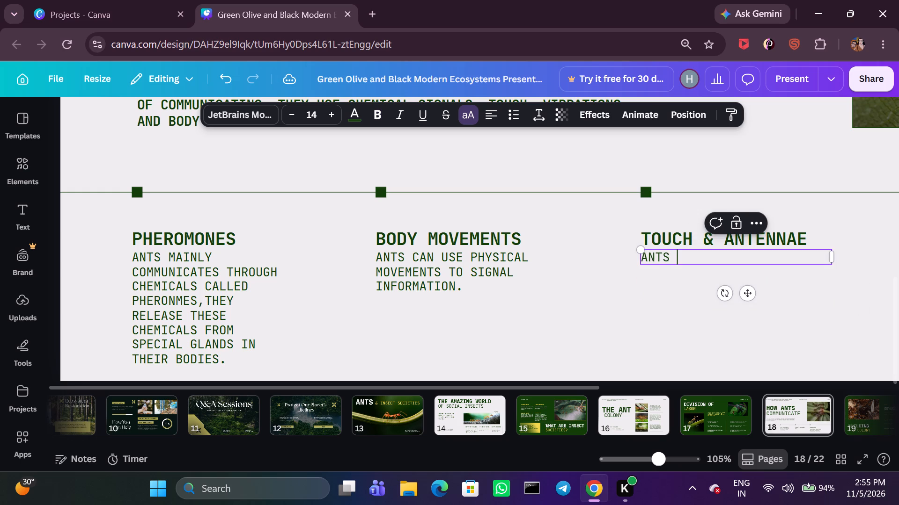
{"action": "type", "text": "use"}
{"action": "key", "text": "space"}
{"action": "type", "text": "th"}
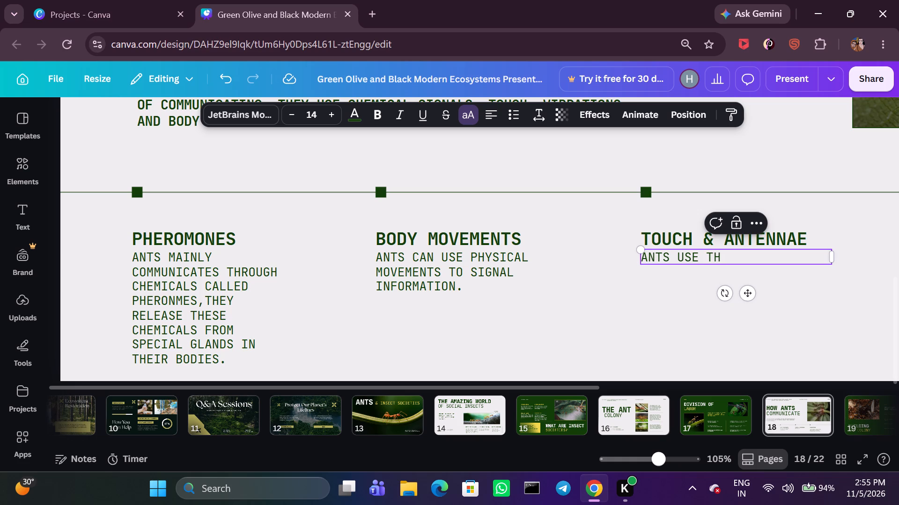
{"action": "type", "text": "eir"}
{"action": "key", "text": "space"}
{"action": "type", "text": "an"}
{"action": "type", "text": "ten"}
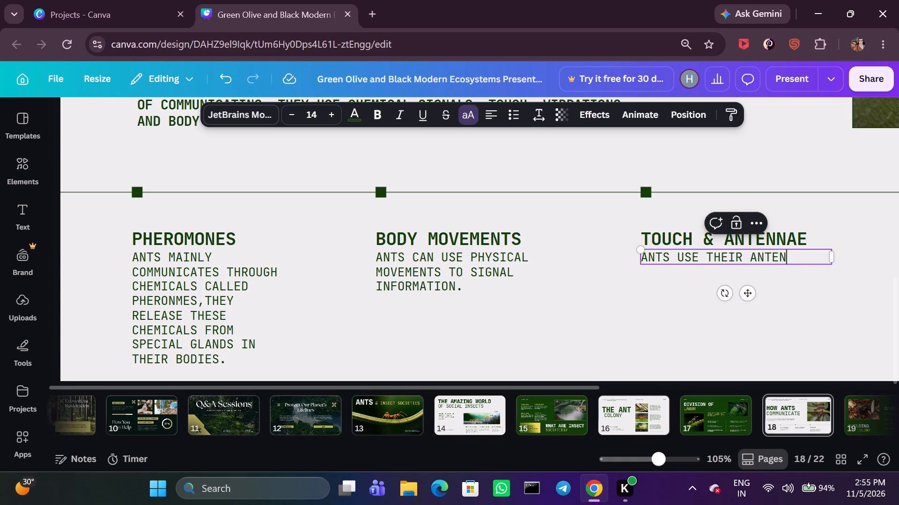
{"action": "type", "text": "aa"}
{"action": "type", "text": "=="}
{"action": "key", "text": "BackSpace"}
{"action": "key", "text": "BackSpace"}
{"action": "key", "text": "BackSpace"}
{"action": "key", "text": "BackSpace"}
{"action": "type", "text": "na"}
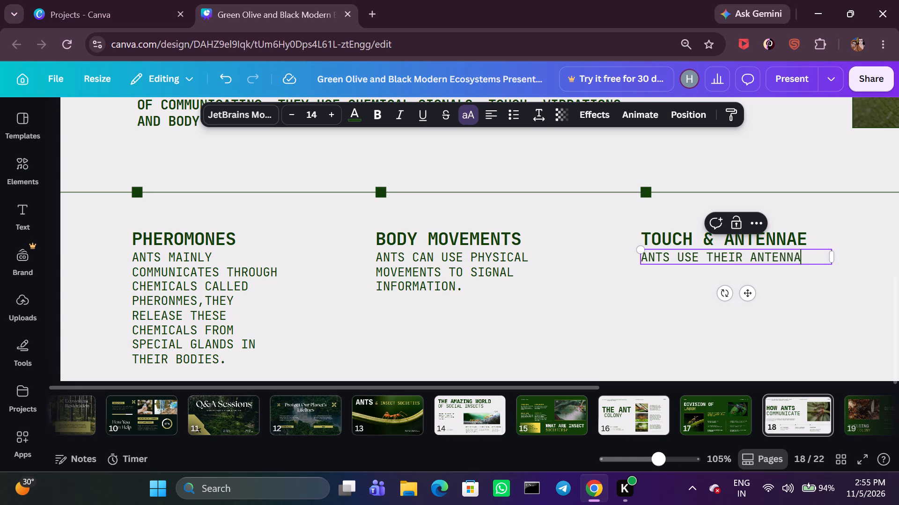
{"action": "key", "text": "e"}
Continue the Touch & Antennae statement with "to touch one another,".
{"action": "key", "text": "space"}
{"action": "type", "text": "to touch"}
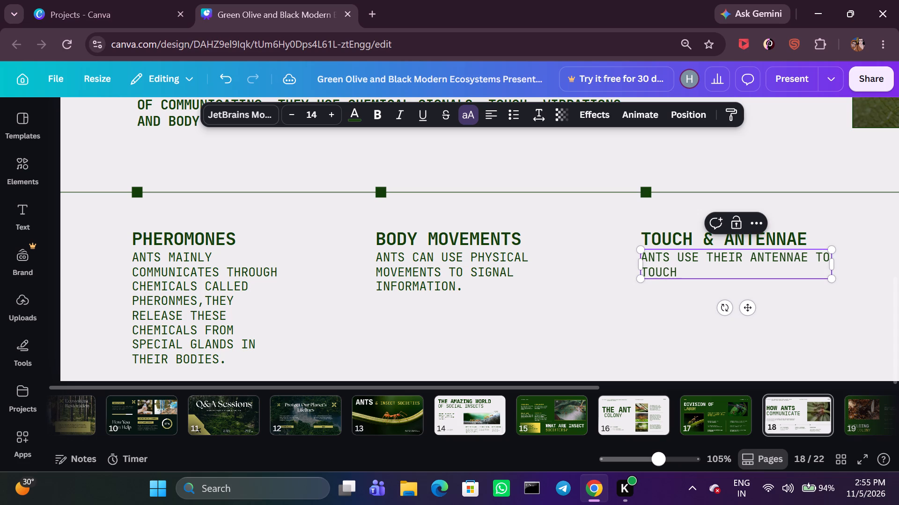
{"action": "key", "text": "space"}
{"action": "type", "text": "one"}
{"action": "key", "text": "space"}
{"action": "type", "text": "an"}
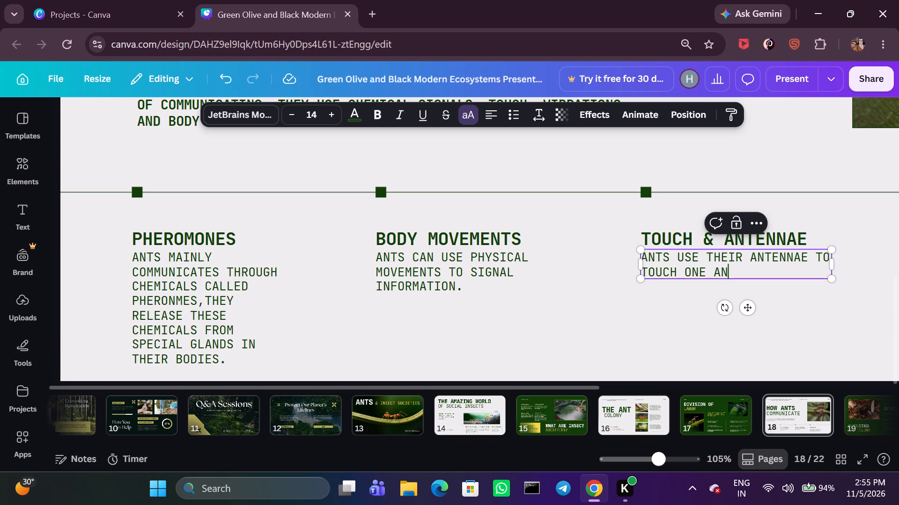
{"action": "type", "text": "other"}
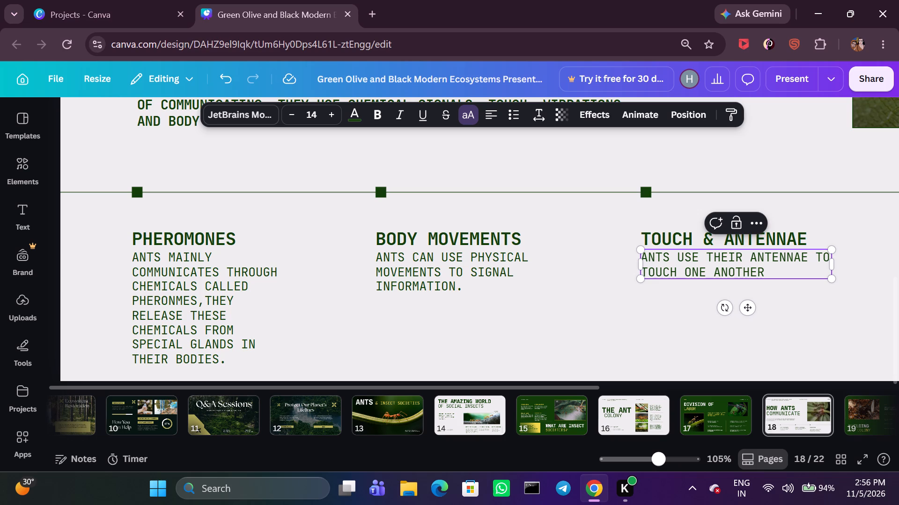
{"action": "key", "text": "comma"}
Add the clause "they exchange information through physical contact," to the Touch & Antennae statement.
{"action": "type", "text": "they"}
{"action": "key", "text": "space"}
{"action": "type", "text": "excha"}
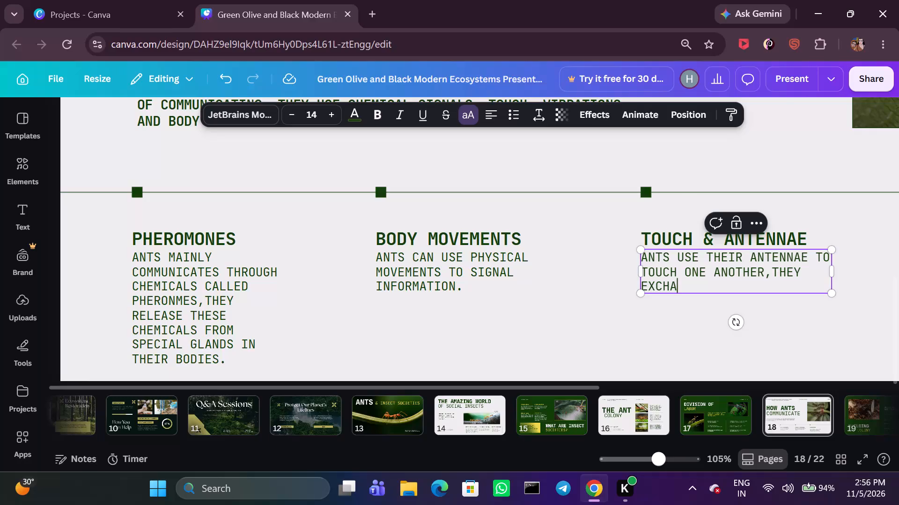
{"action": "type", "text": "nge"}
{"action": "key", "text": "space"}
{"action": "type", "text": "informa"}
{"action": "type", "text": "tion"}
{"action": "key", "text": "space"}
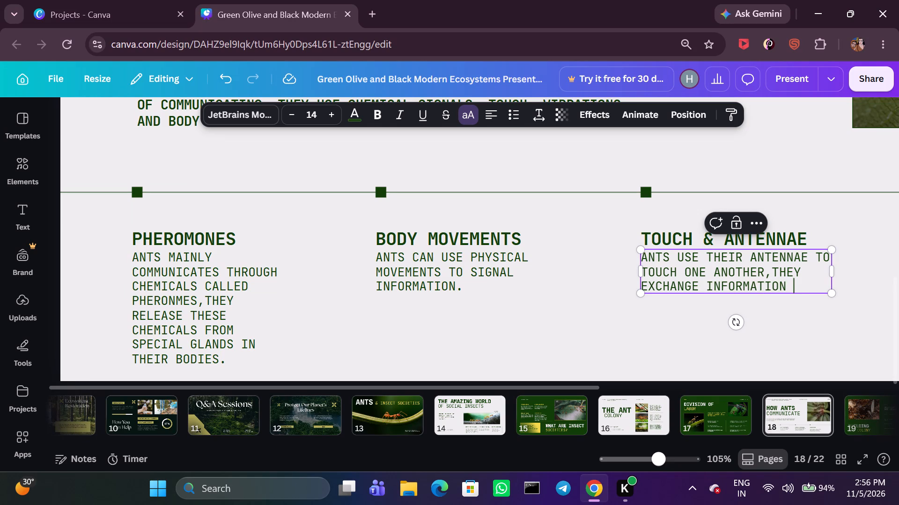
{"action": "type", "text": "th"}
{"action": "type", "text": "rough"}
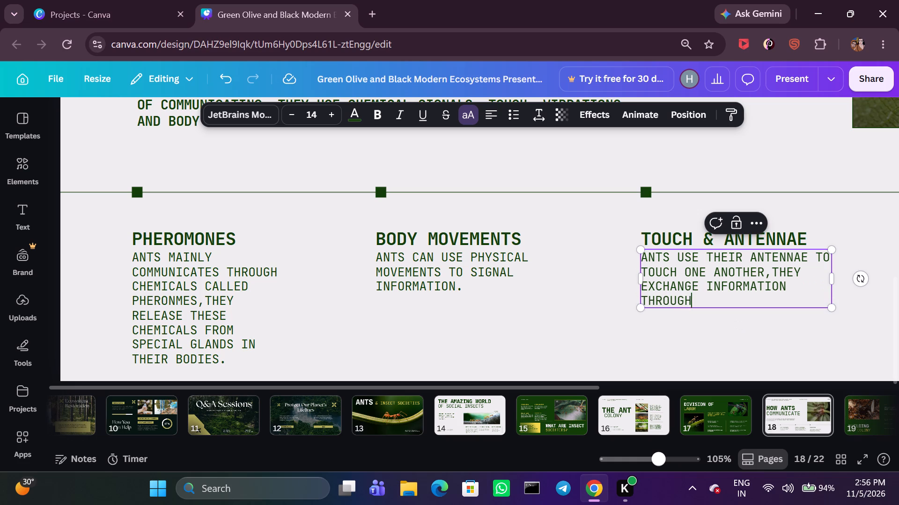
{"action": "key", "text": "space"}
{"action": "type", "text": "phu"}
{"action": "key", "text": "BackSpace"}
{"action": "type", "text": "ysica"}
{"action": "key", "text": "l"}
{"action": "key", "text": "space"}
{"action": "type", "text": "con"}
{"action": "type", "text": "tact"}
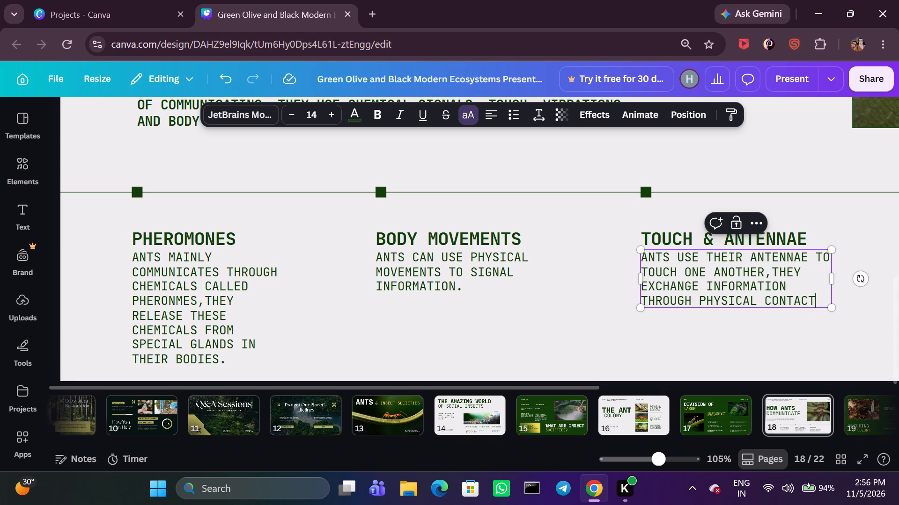
{"action": "key", "text": "comma"}
Add the clause "they recognise other colony members," to the Touch & Antennae statement.
{"action": "key", "text": "space"}
{"action": "type", "text": "the c"}
{"action": "key", "text": "BackSpace"}
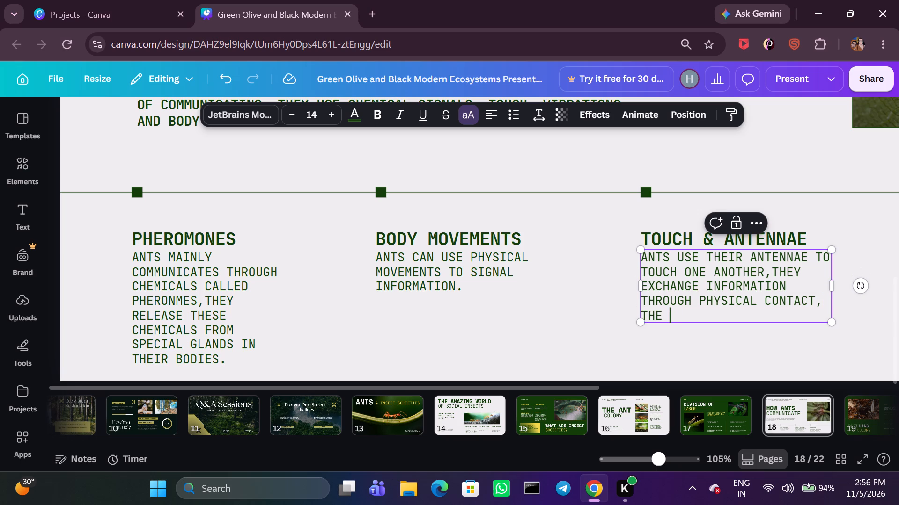
{"action": "key", "text": "BackSpace"}
{"action": "key", "text": "y"}
{"action": "key", "text": "space"}
{"action": "type", "text": "recogni"}
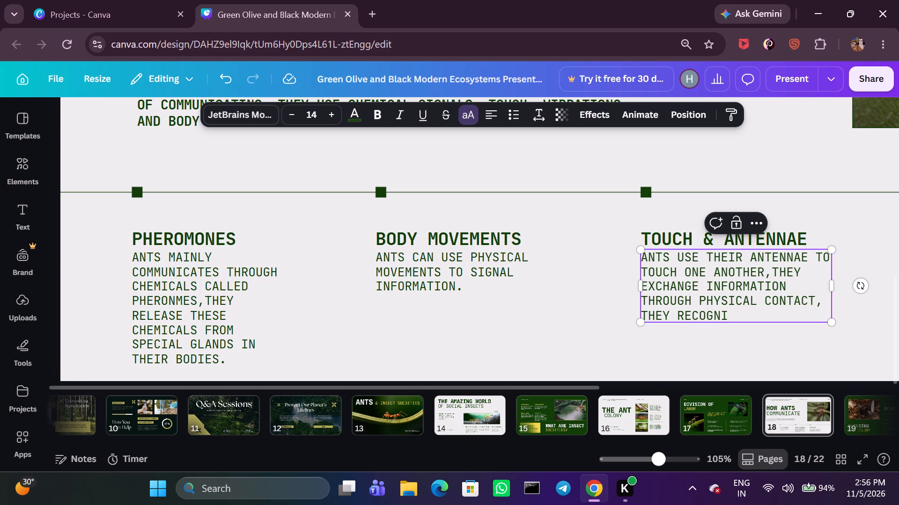
{"action": "type", "text": "se"}
{"action": "key", "text": "space"}
{"action": "type", "text": "other"}
{"action": "key", "text": "space"}
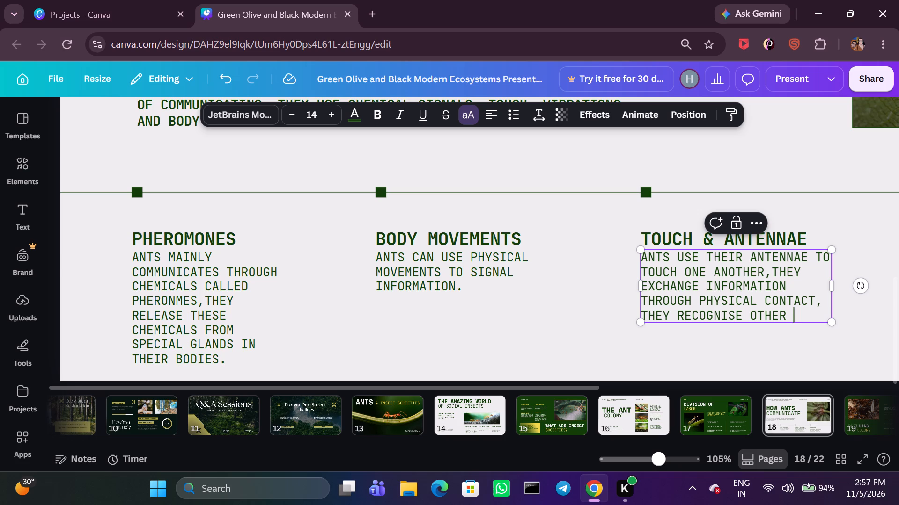
{"action": "type", "text": "colo"}
{"action": "type", "text": "ny mem"}
{"action": "type", "text": "bers"}
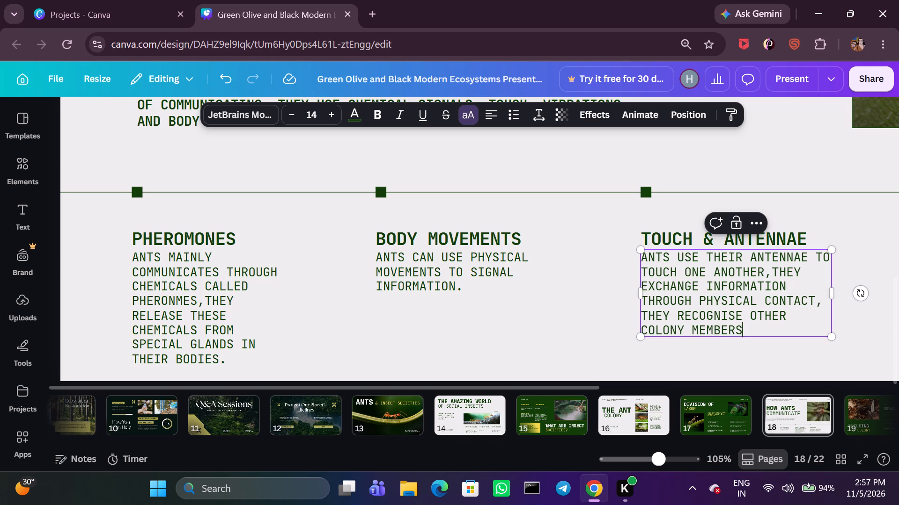
{"action": "key", "text": "comma"}
Finish the Touch & Antennae statement with the clause "they can also use touch to request food.".
{"action": "type", "text": "the"}
{"action": "type", "text": "y can"}
{"action": "key", "text": "space"}
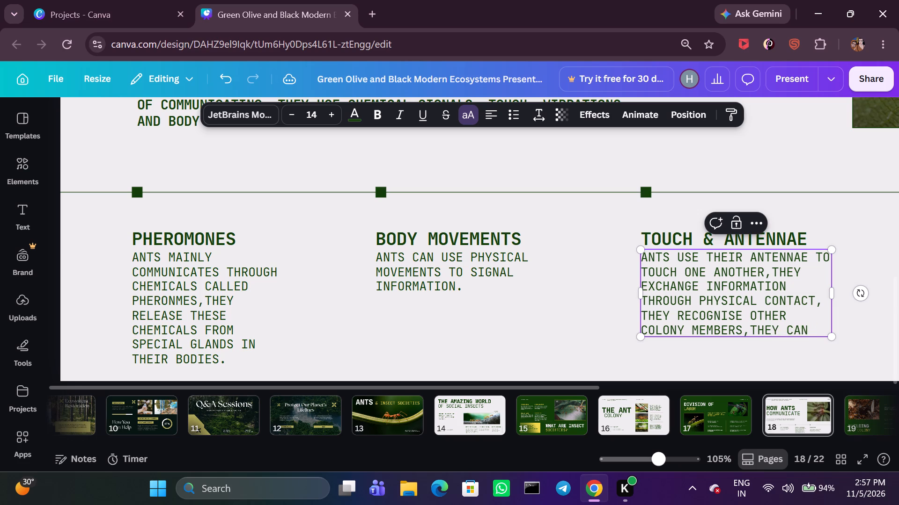
{"action": "type", "text": "al"}
{"action": "type", "text": "so"}
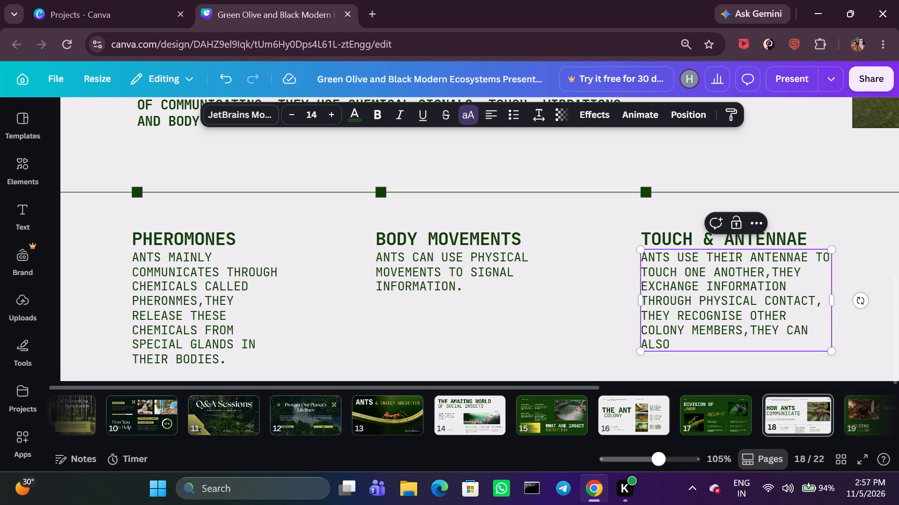
{"action": "key", "text": "space"}
{"action": "type", "text": "us"}
{"action": "key", "text": "e"}
{"action": "key", "text": "space"}
{"action": "type", "text": "touch"}
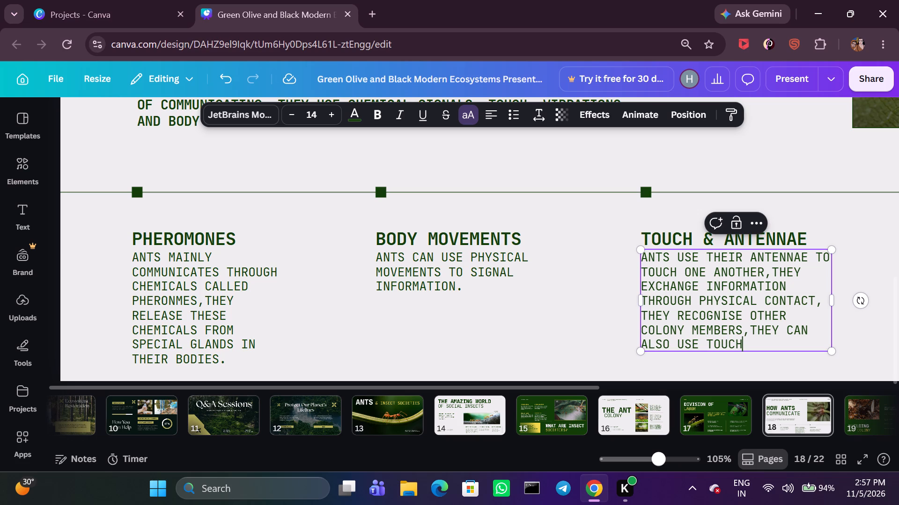
{"action": "key", "text": "space"}
{"action": "type", "text": "to req"}
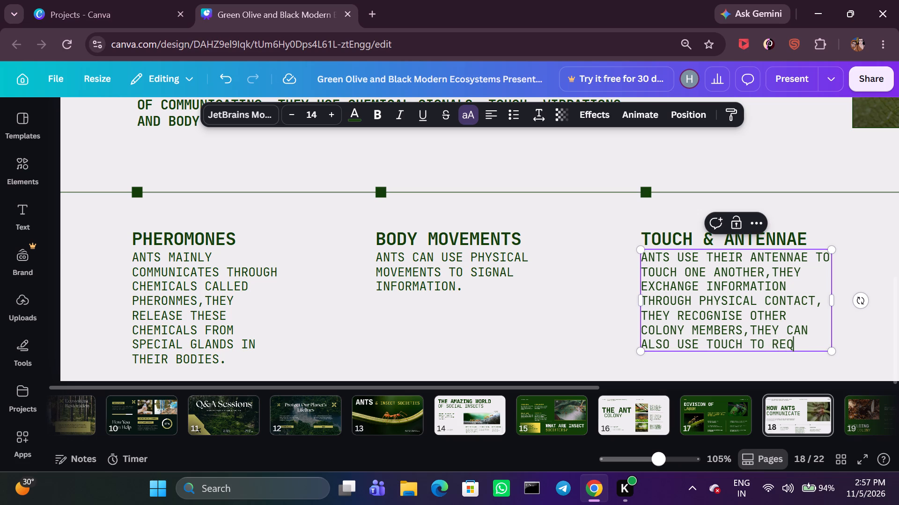
{"action": "type", "text": "uest"}
{"action": "key", "text": "space"}
{"action": "type", "text": "food"}
{"action": "key", "text": "period"}
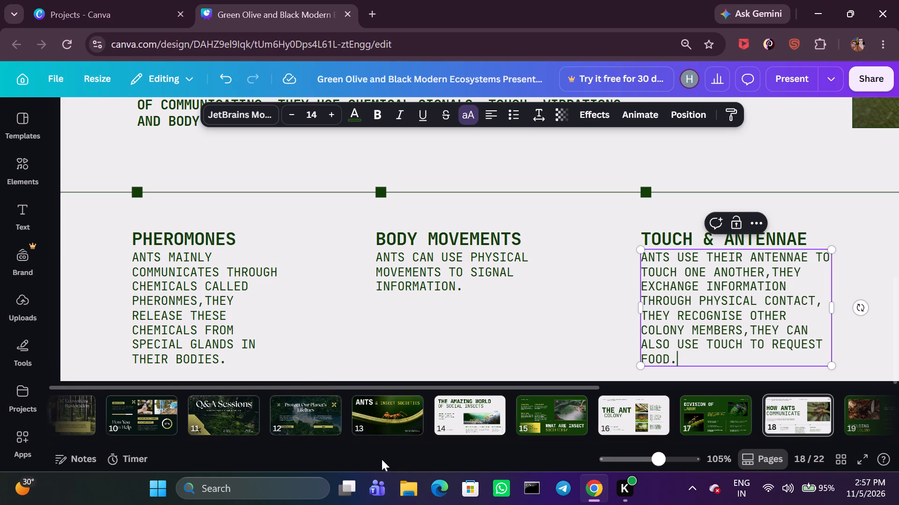
Replace the Body Movements statement with new text beginning "ants use movements of their bodies".
{"action": "double_click", "coordinate": [441, 269]}
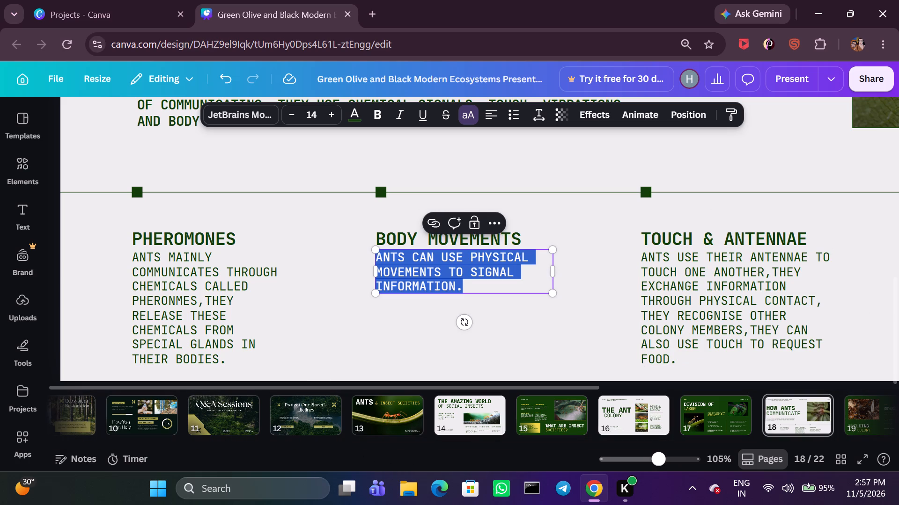
{"action": "type", "text": "ants"}
{"action": "key", "text": "space"}
{"action": "type", "text": "use"}
{"action": "key", "text": "space"}
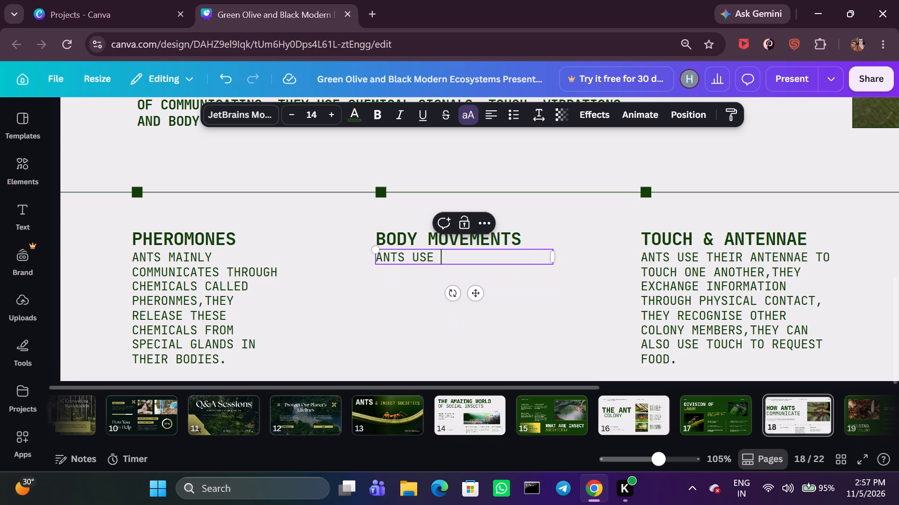
{"action": "type", "text": "move"}
{"action": "type", "text": "men"}
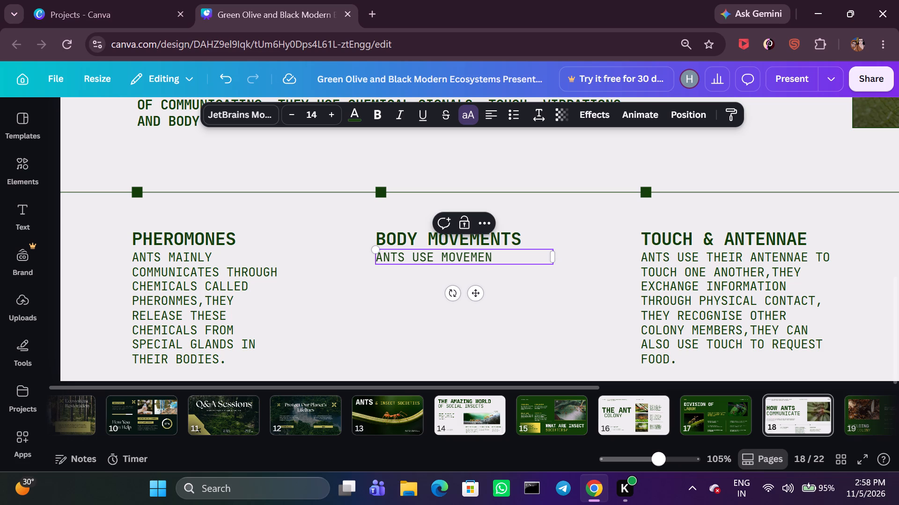
{"action": "type", "text": "td"}
{"action": "key", "text": "BackSpace"}
{"action": "key", "text": "s"}
{"action": "key", "text": "space"}
{"action": "type", "text": "of th"}
{"action": "type", "text": "eir"}
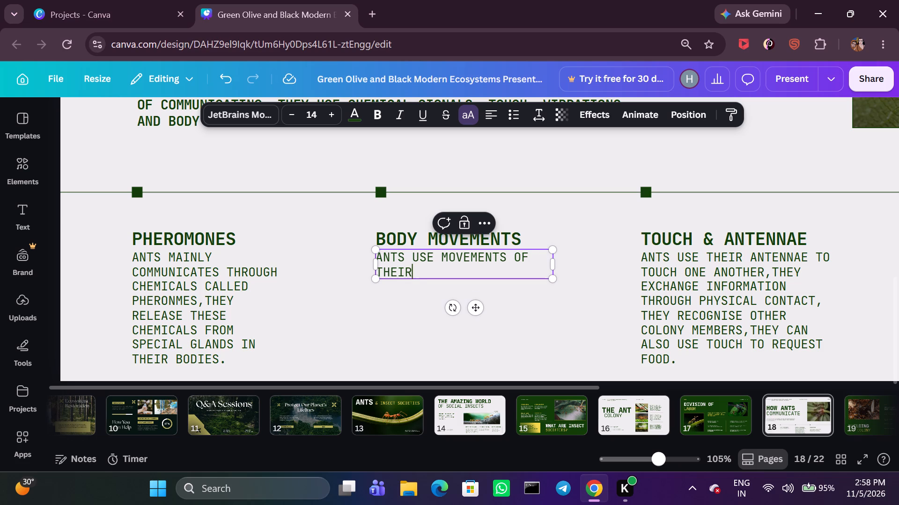
{"action": "key", "text": "space"}
{"action": "type", "text": "bodies"}
Continue the Body Movements statement with "and antennae to exchange signals".
{"action": "key", "text": "space"}
{"action": "type", "text": "and"}
{"action": "key", "text": "space"}
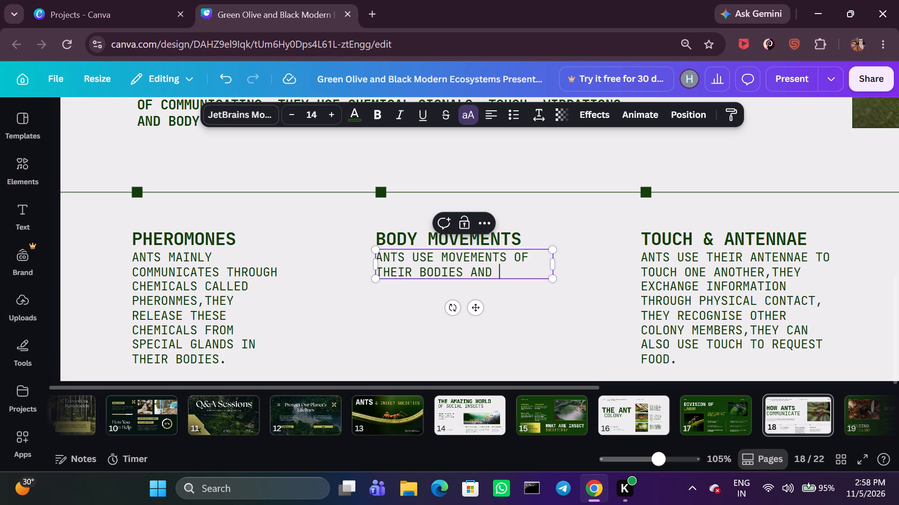
{"action": "type", "text": "ante"}
{"action": "type", "text": "nna"}
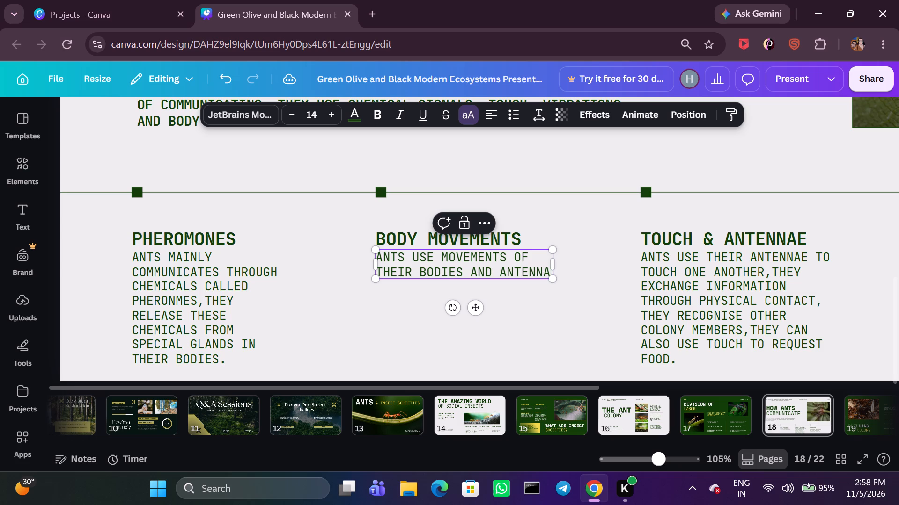
{"action": "key", "text": "e"}
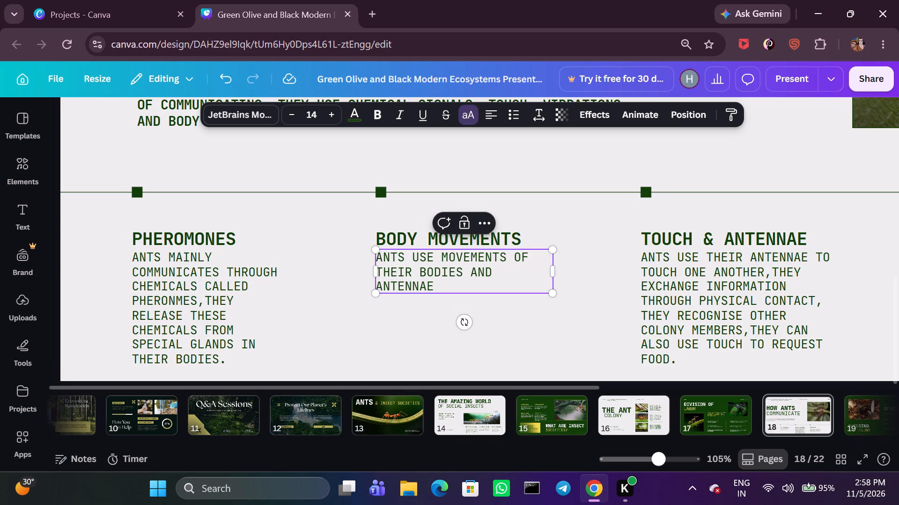
{"action": "key", "text": "space"}
{"action": "type", "text": "to exchange"}
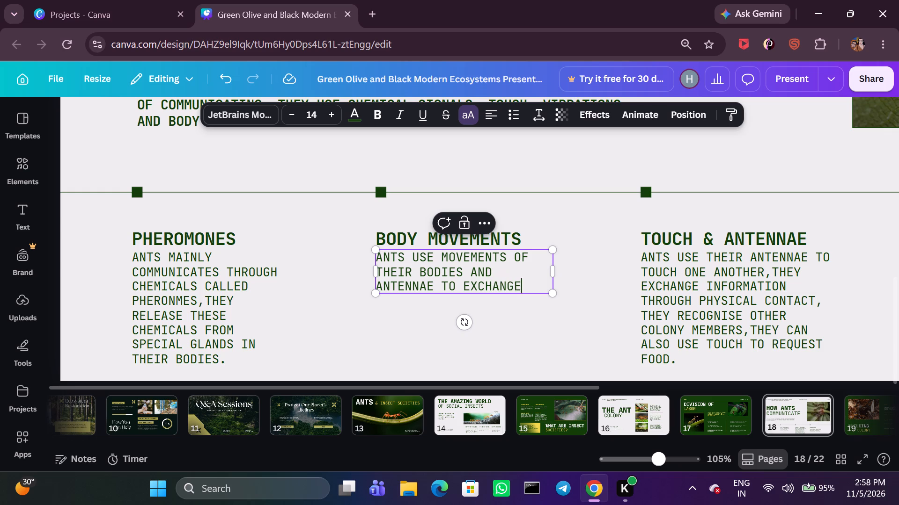
{"action": "key", "text": "space"}
{"action": "type", "text": "sig"}
{"action": "type", "text": "nals"}
Add ",they touch,move and" to the Body Movements statement.
{"action": "type", "text": ",they"}
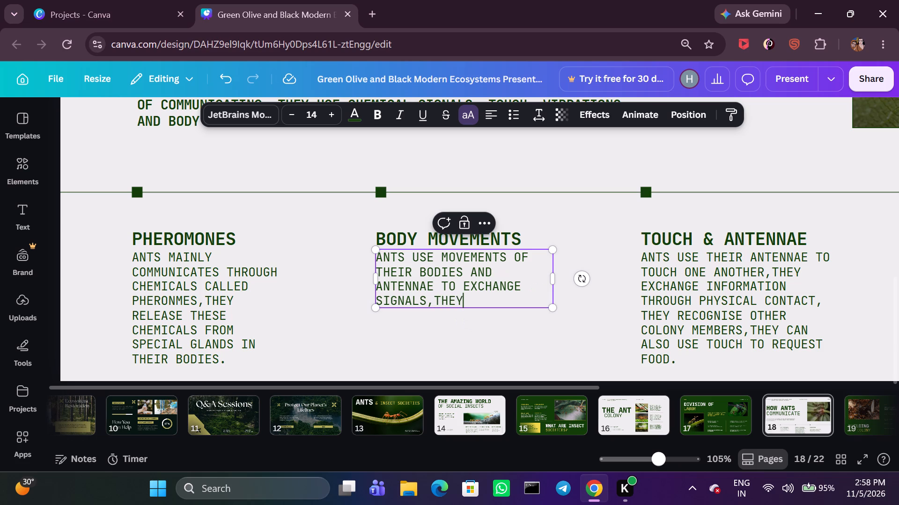
{"action": "key", "text": "space"}
{"action": "type", "text": "touch"}
{"action": "key", "text": "comma"}
{"action": "type", "text": "move"}
{"action": "key", "text": "space"}
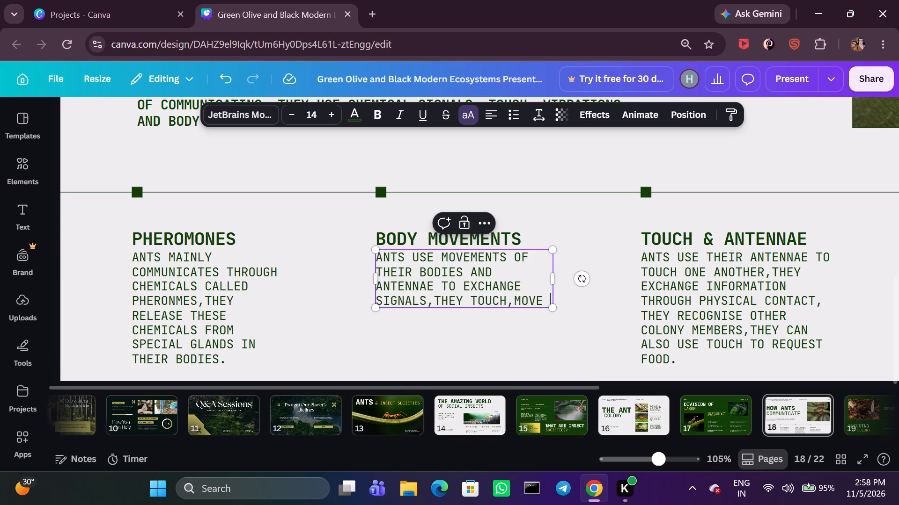
{"action": "type", "text": "and"}
{"action": "key", "text": "space"}
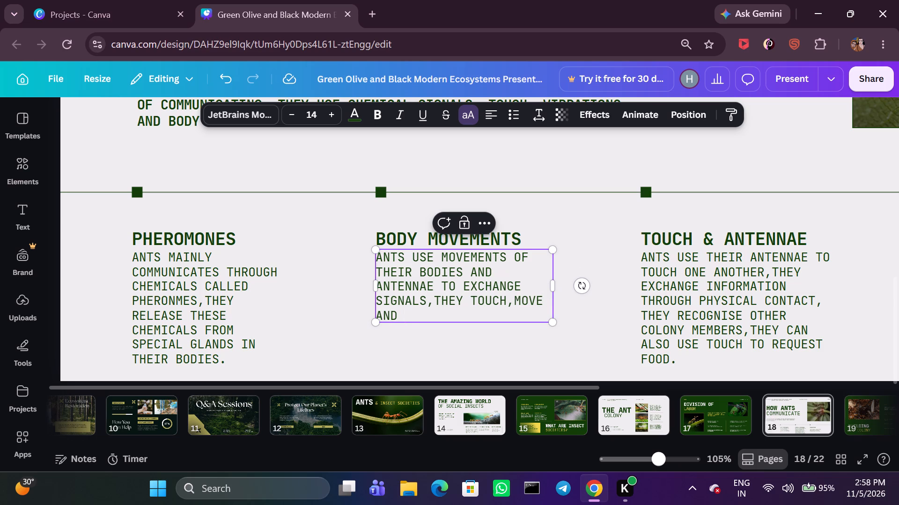
Complete the clause in the Body Movements statement with "interect with other ants,".
{"action": "type", "text": "sig"}
{"action": "key", "text": "BackSpace"}
{"action": "key", "text": "BackSpace"}
{"action": "key", "text": "BackSpace"}
{"action": "key", "text": "BackSpace"}
{"action": "key", "text": "space"}
{"action": "type", "text": "interect"}
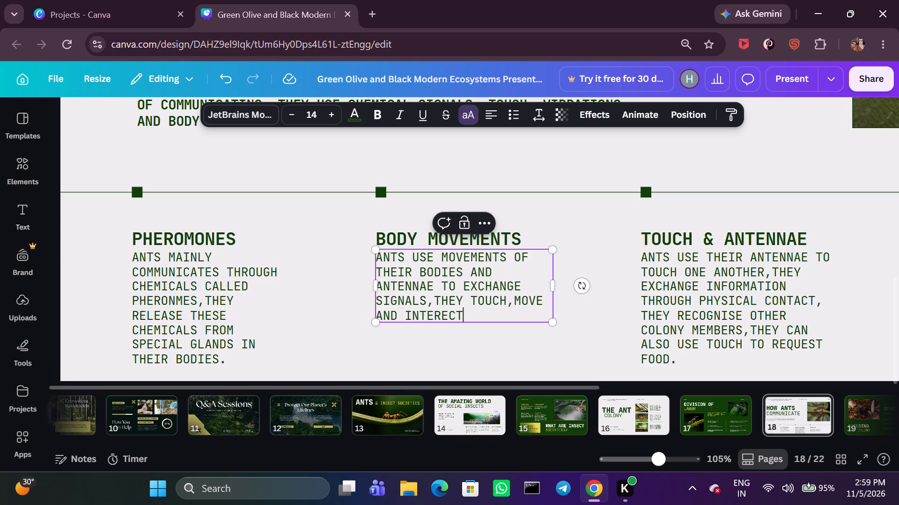
{"action": "key", "text": "space"}
{"action": "type", "text": "with o"}
{"action": "type", "text": "tg"}
{"action": "key", "text": "BackSpace"}
{"action": "type", "text": "her"}
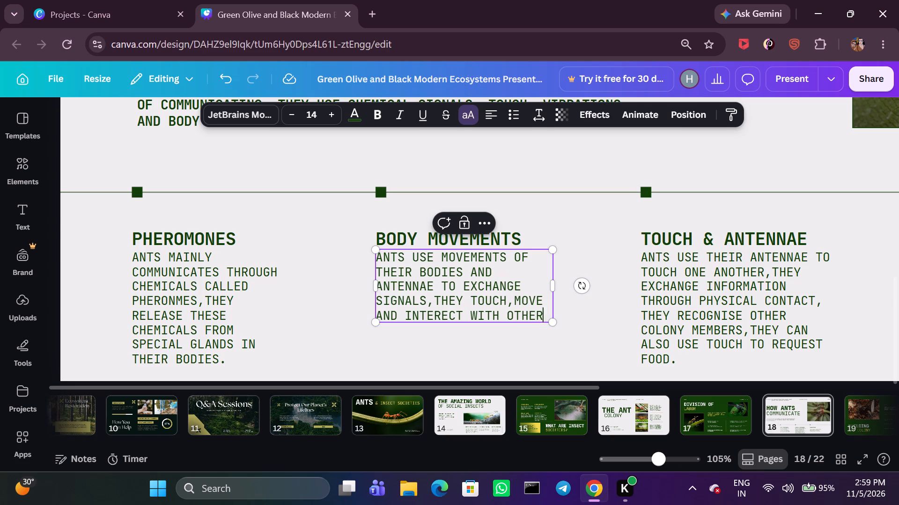
{"action": "key", "text": "space"}
{"action": "type", "text": "ants"}
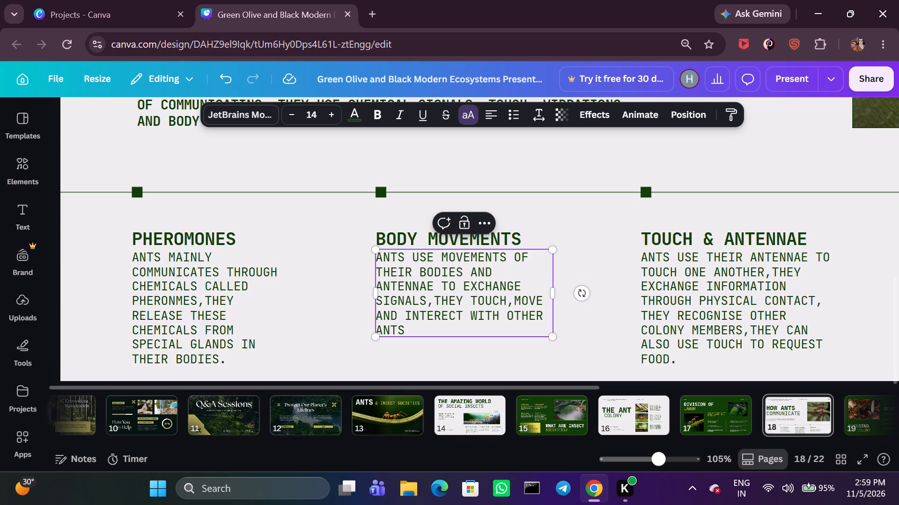
{"action": "key", "text": "comma"}
Continue the Body Movements statement with "these movements help coordinate".
{"action": "type", "text": "these"}
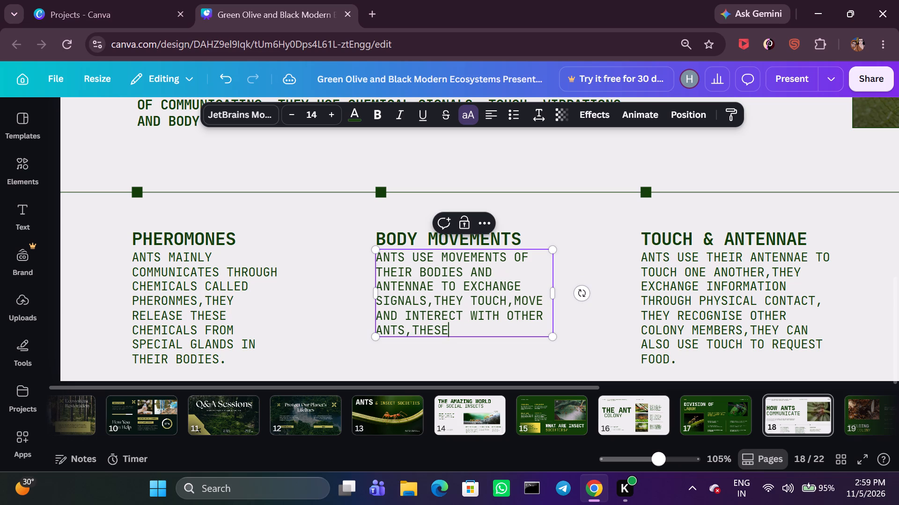
{"action": "key", "text": "space"}
{"action": "type", "text": "movements"}
{"action": "key", "text": "space"}
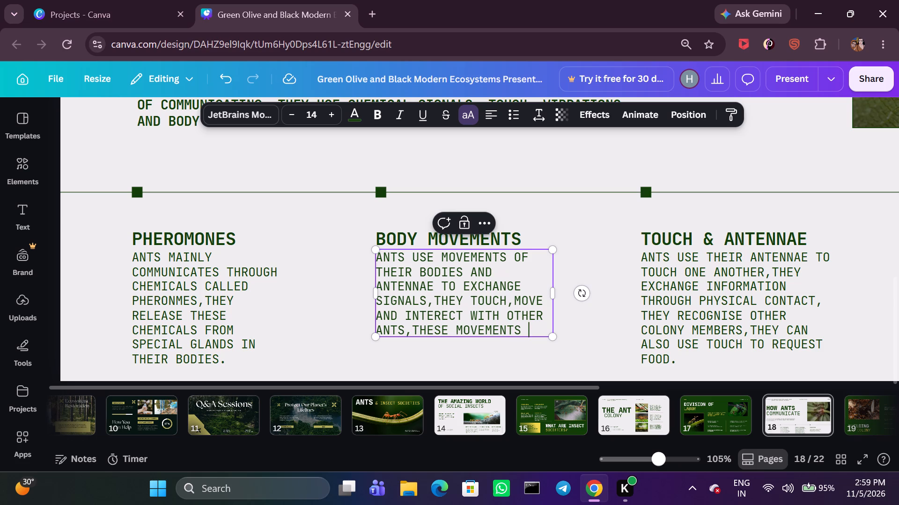
{"action": "type", "text": "he"}
{"action": "type", "text": "lp"}
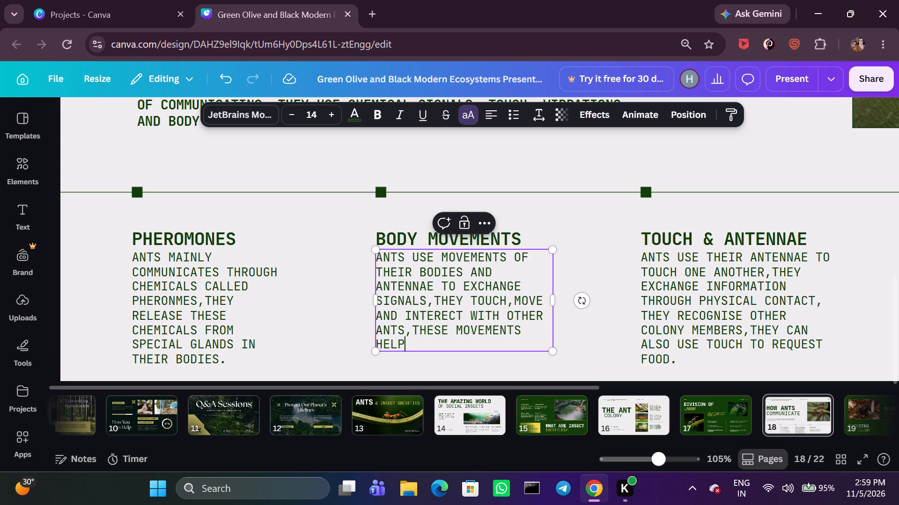
{"action": "key", "text": "space"}
{"action": "type", "text": "cio"}
{"action": "key", "text": "BackSpace"}
{"action": "key", "text": "BackSpace"}
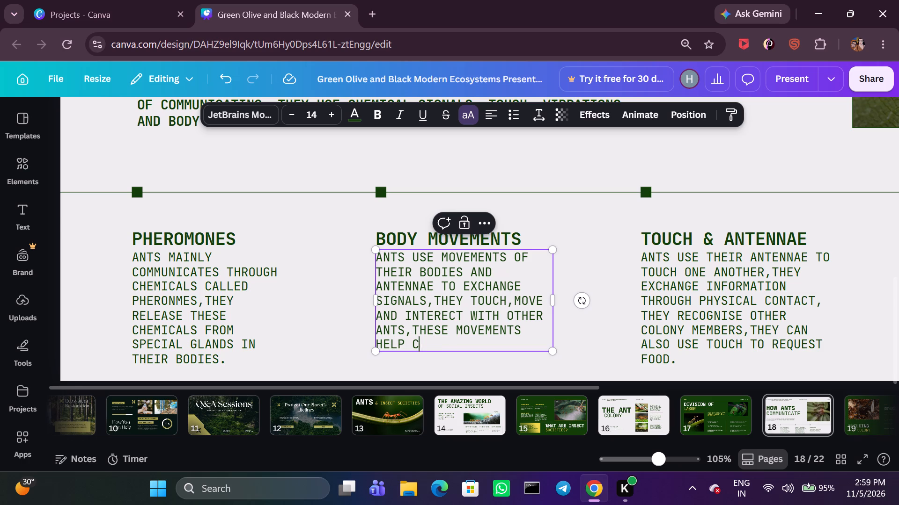
{"action": "type", "text": "oo"}
{"action": "type", "text": "rdinate"}
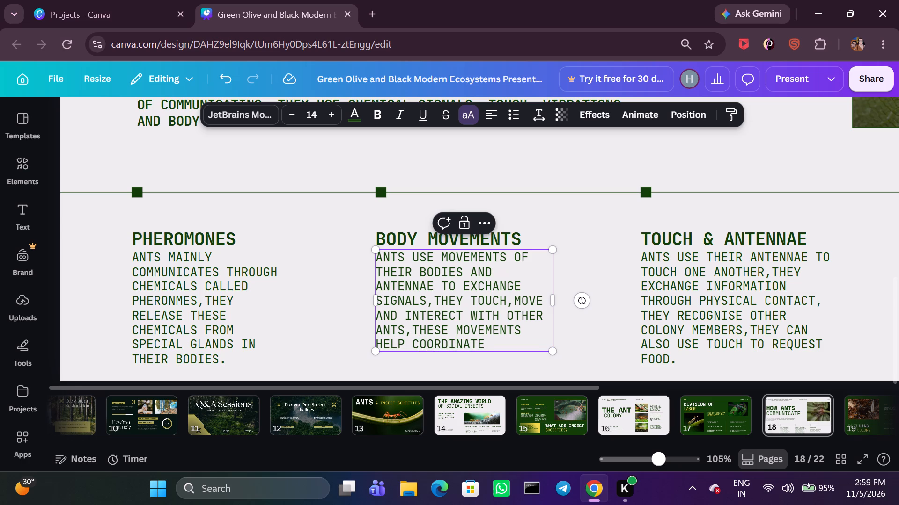
Finish the Body Movements statement with "activities within the colony.".
{"action": "key", "text": "space"}
{"action": "type", "text": "activi"}
{"action": "type", "text": "ties"}
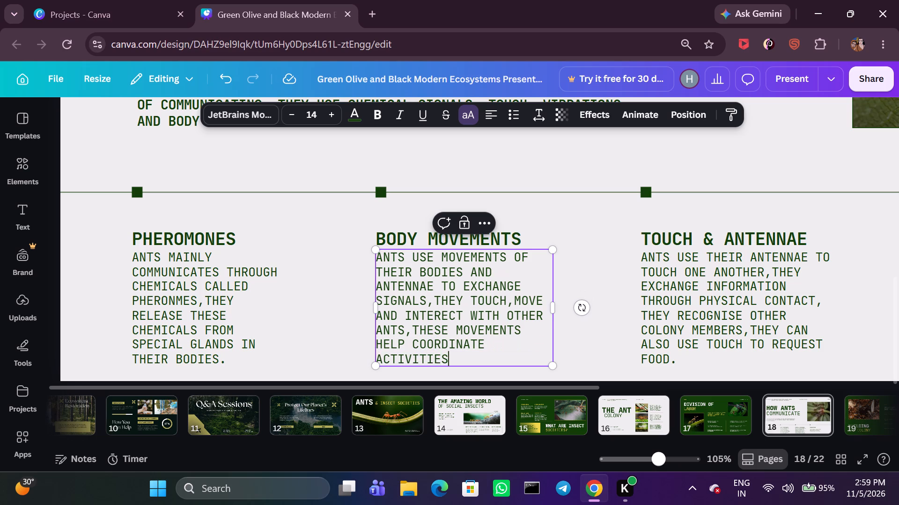
{"action": "key", "text": "space"}
{"action": "type", "text": "within"}
{"action": "key", "text": "space"}
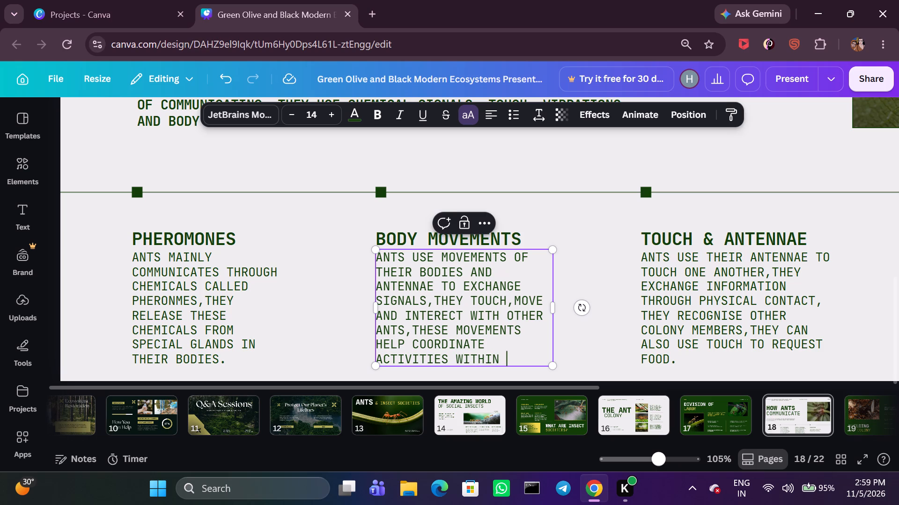
{"action": "type", "text": "the colony"}
{"action": "key", "text": "space"}
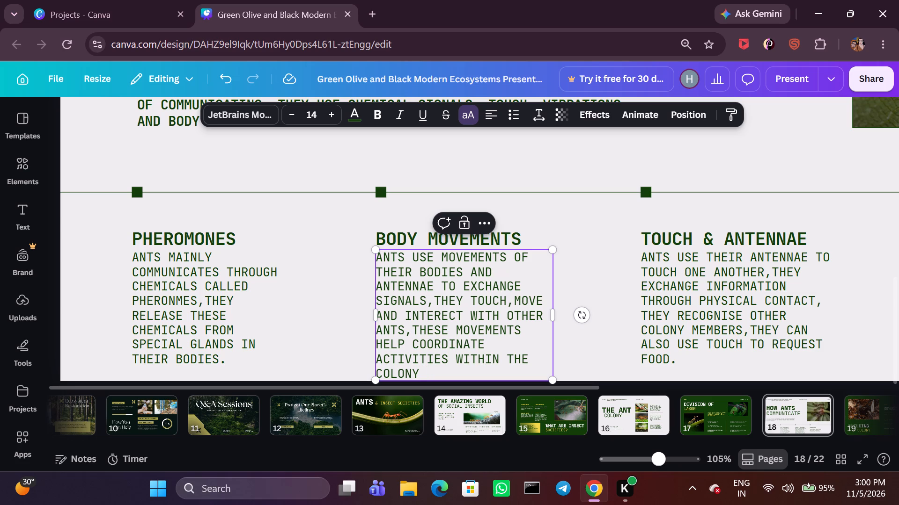
{"action": "key", "text": "BackSpace"}
{"action": "key", "text": "period"}
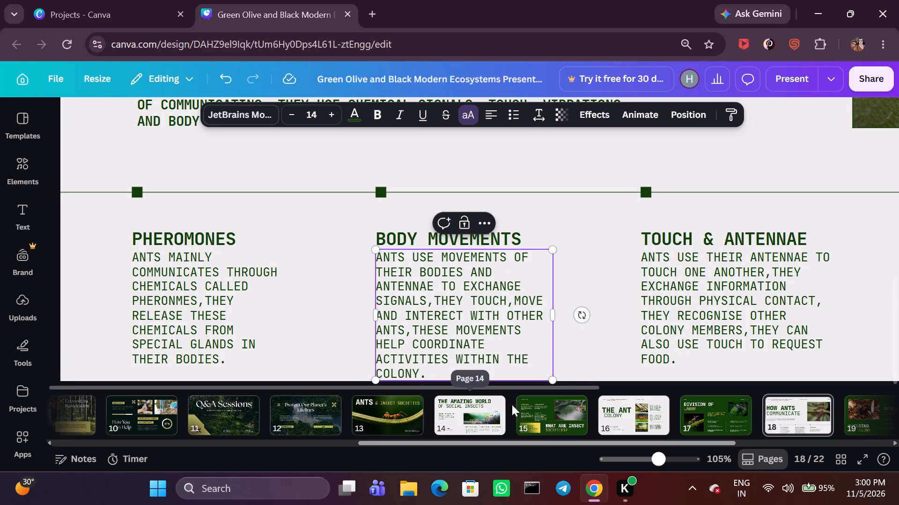
Review slides 15 to 19, then check the full layout of the "How Ants Communicate" slide.
{"action": "left_click", "coordinate": [539, 416]}
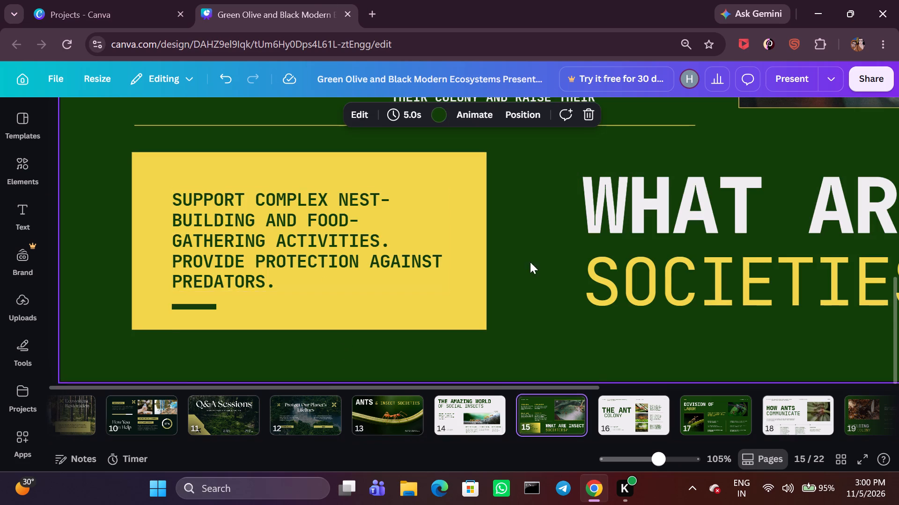
{"action": "scroll", "coordinate": [531, 262], "scroll_direction": "up", "scroll_amount": 4}
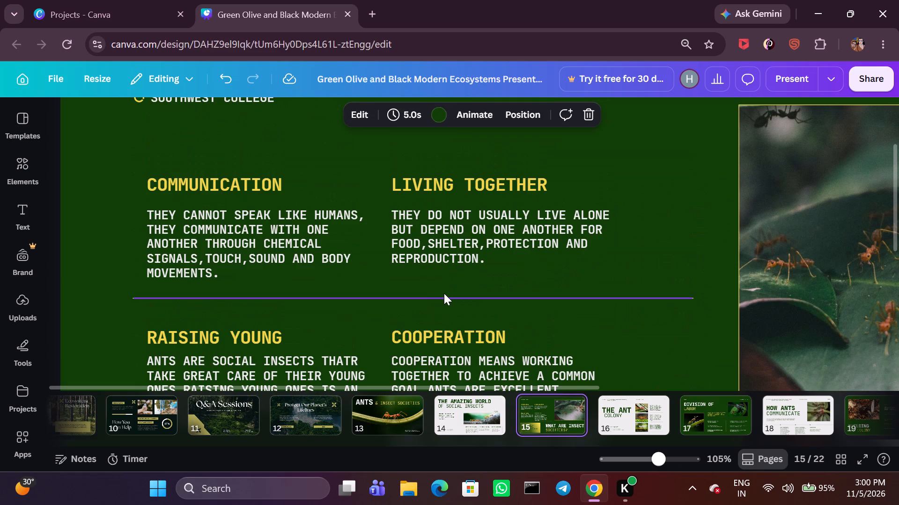
{"action": "scroll", "coordinate": [113, 218], "scroll_direction": "down", "scroll_amount": 2, "text": "ctrl"}
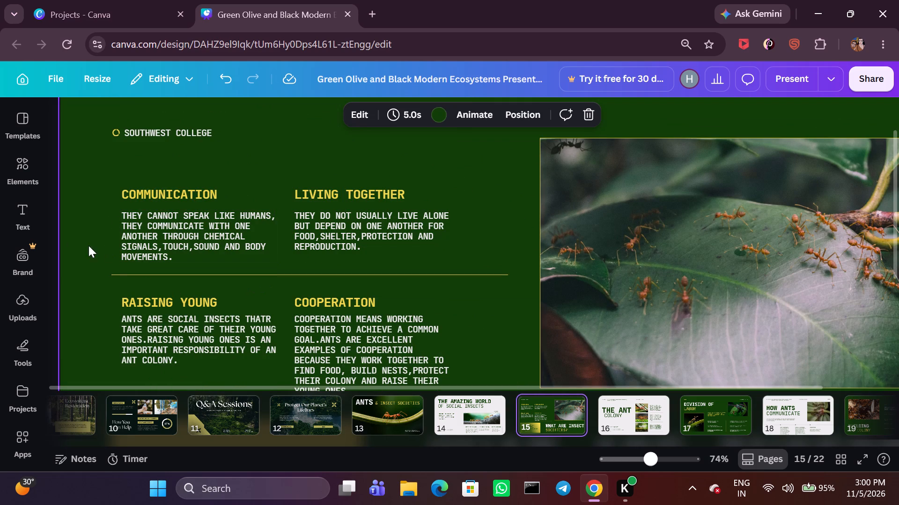
{"action": "scroll", "coordinate": [100, 244], "scroll_direction": "down", "scroll_amount": 1, "text": "ctrl"}
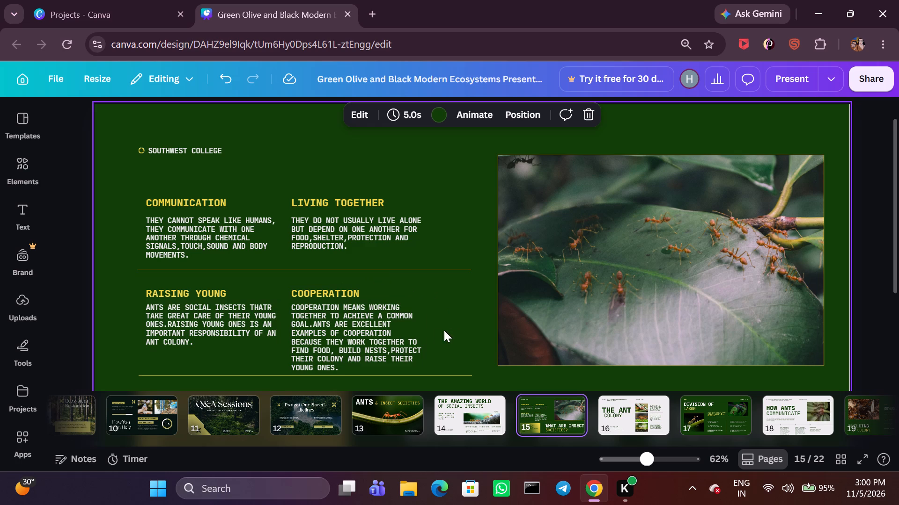
{"action": "scroll", "coordinate": [467, 307], "scroll_direction": "down", "scroll_amount": 1, "text": "ctrl"}
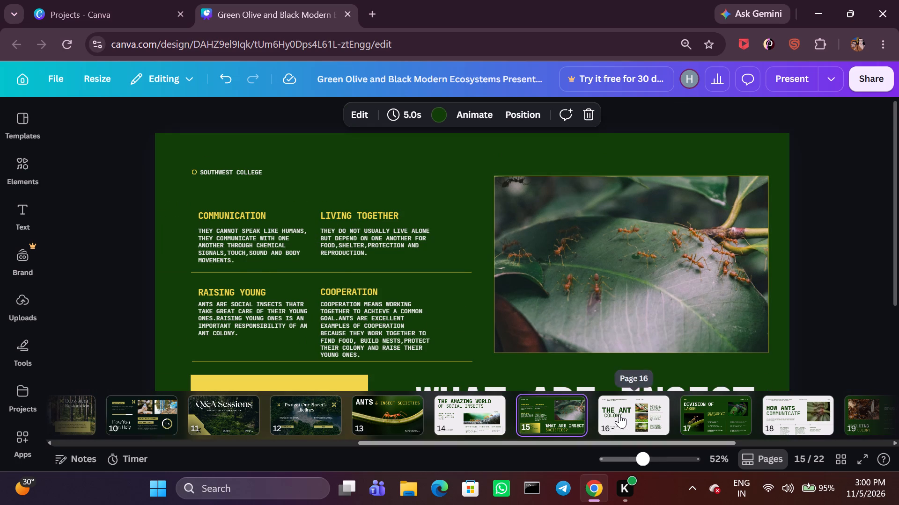
{"action": "left_click", "coordinate": [620, 414]}
{"action": "left_click", "coordinate": [708, 418]}
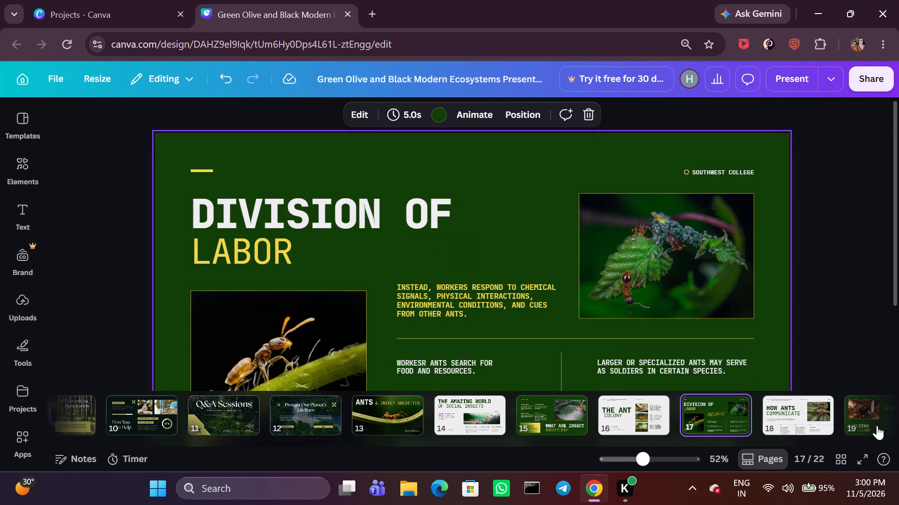
{"action": "left_click", "coordinate": [810, 416]}
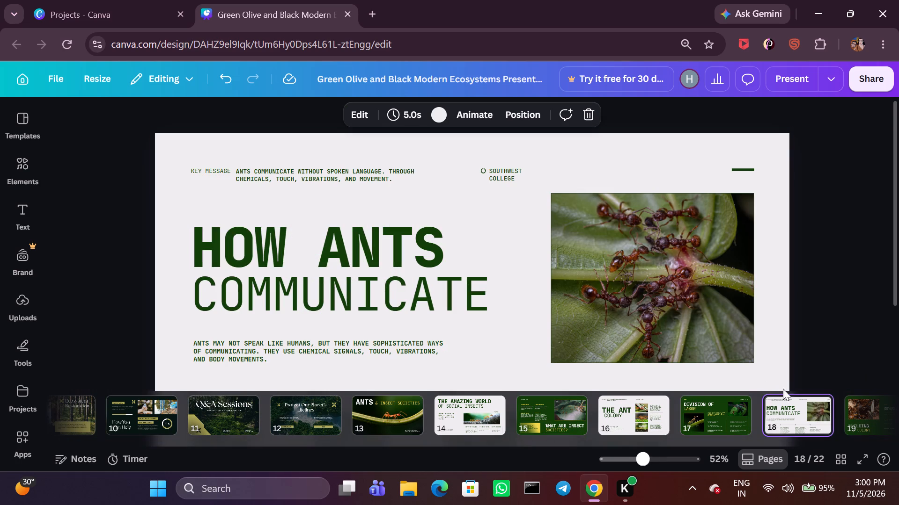
{"action": "left_click", "coordinate": [803, 414]}
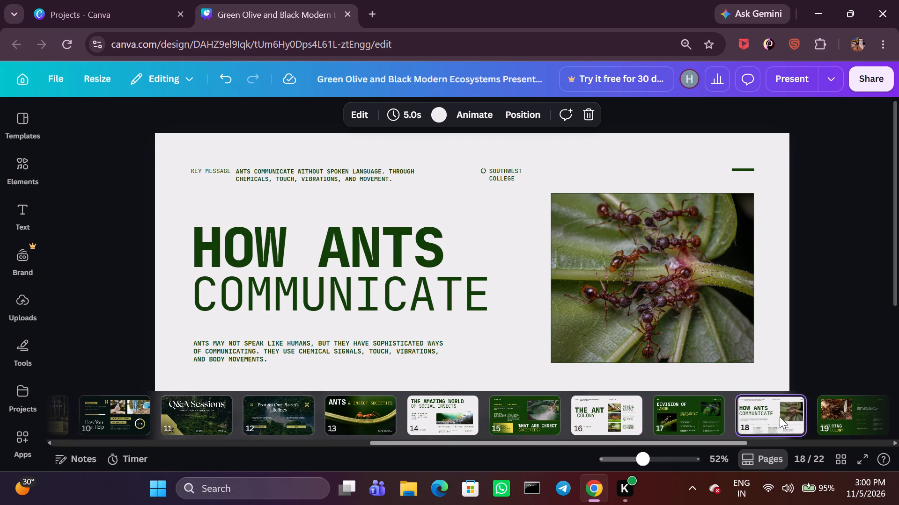
{"action": "scroll", "coordinate": [818, 417], "scroll_direction": "down", "scroll_amount": 1}
{"action": "left_click", "coordinate": [806, 421]}
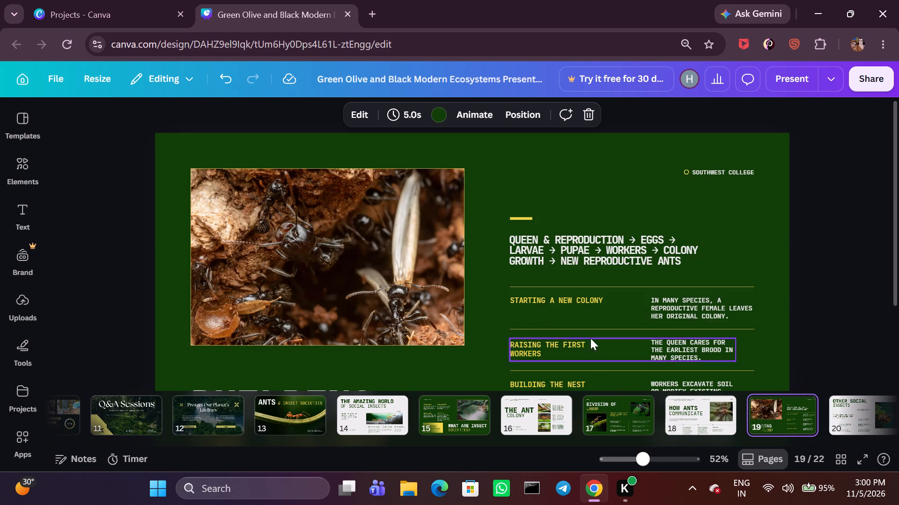
{"action": "left_click", "coordinate": [716, 427]}
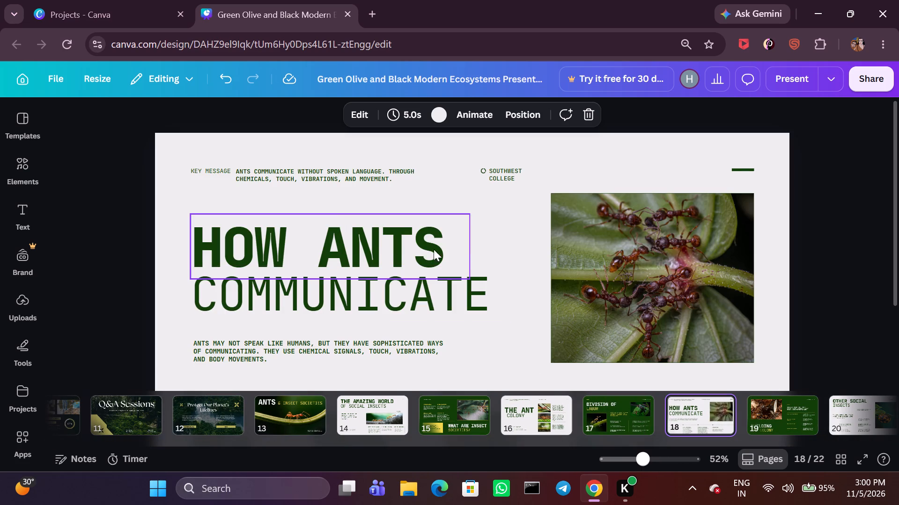
{"action": "scroll", "coordinate": [517, 240], "scroll_direction": "down", "scroll_amount": 2, "text": "ctrl"}
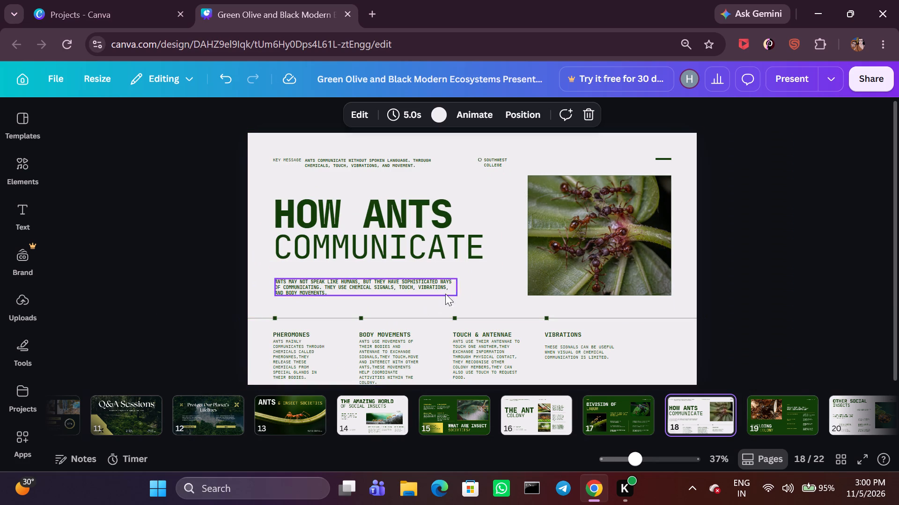
Examine the headings and statements on slide 19, "Building the Colony".
{"action": "left_click", "coordinate": [771, 421]}
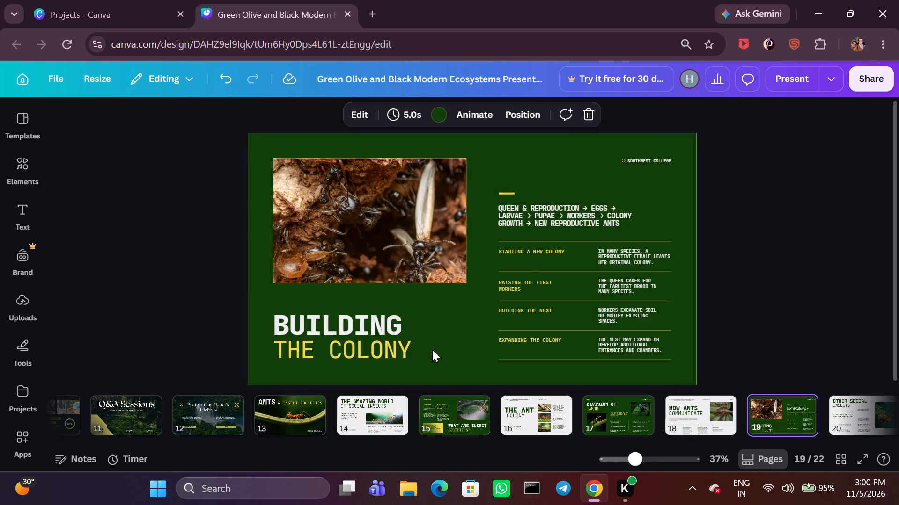
{"action": "scroll", "coordinate": [531, 274], "scroll_direction": "up", "scroll_amount": 2, "text": "ctrl"}
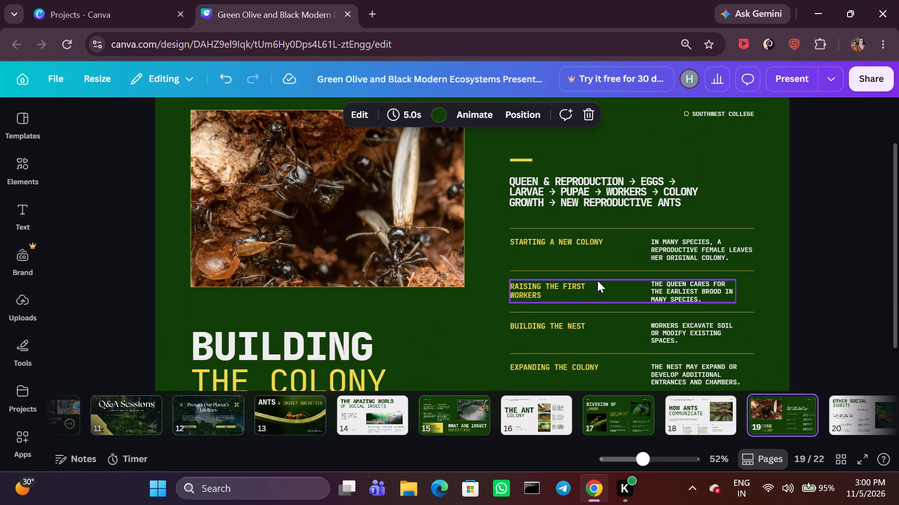
{"action": "scroll", "coordinate": [597, 281], "scroll_direction": "up", "scroll_amount": 1, "text": "ctrl"}
{"action": "scroll", "coordinate": [696, 283], "scroll_direction": "up", "scroll_amount": 3, "text": "ctrl"}
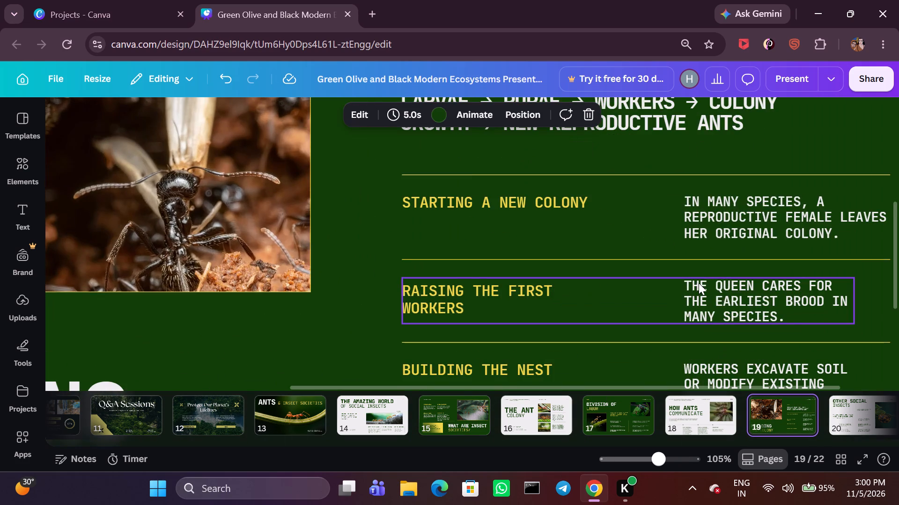
{"action": "scroll", "coordinate": [699, 283], "scroll_direction": "up", "scroll_amount": 4, "text": "ctrl"}
{"action": "scroll", "coordinate": [699, 283], "scroll_direction": "down", "scroll_amount": 10, "text": "ctrl"}
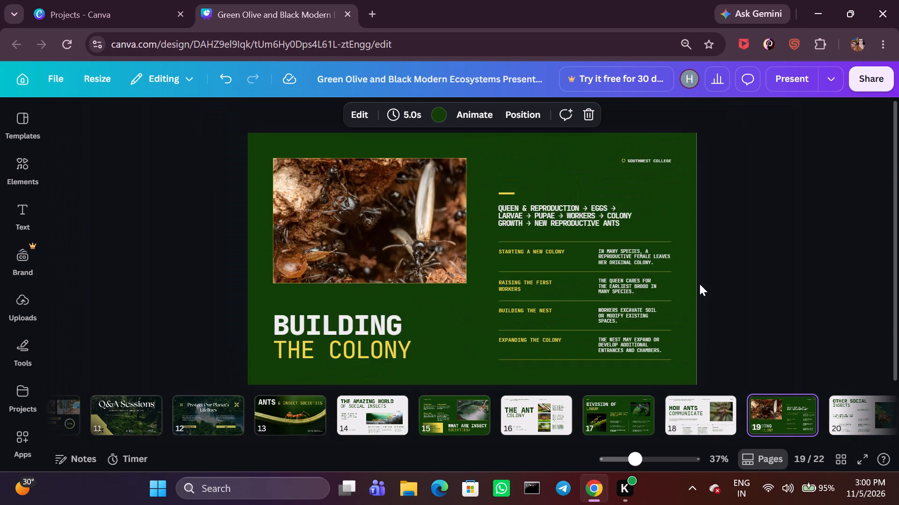
{"action": "scroll", "coordinate": [700, 284], "scroll_direction": "up", "scroll_amount": 2, "text": "ctrl"}
{"action": "scroll", "coordinate": [700, 284], "scroll_direction": "down", "scroll_amount": 1, "text": "ctrl"}
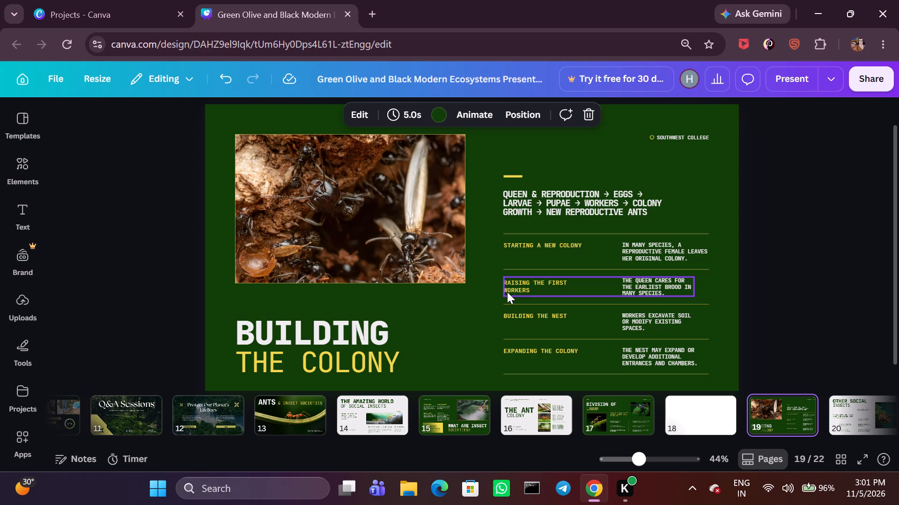
{"action": "scroll", "coordinate": [531, 265], "scroll_direction": "up", "scroll_amount": 2, "text": "ctrl"}
{"action": "scroll", "coordinate": [586, 267], "scroll_direction": "down", "scroll_amount": 1, "text": "ctrl"}
{"action": "scroll", "coordinate": [690, 267], "scroll_direction": "down", "scroll_amount": 1, "text": "ctrl"}
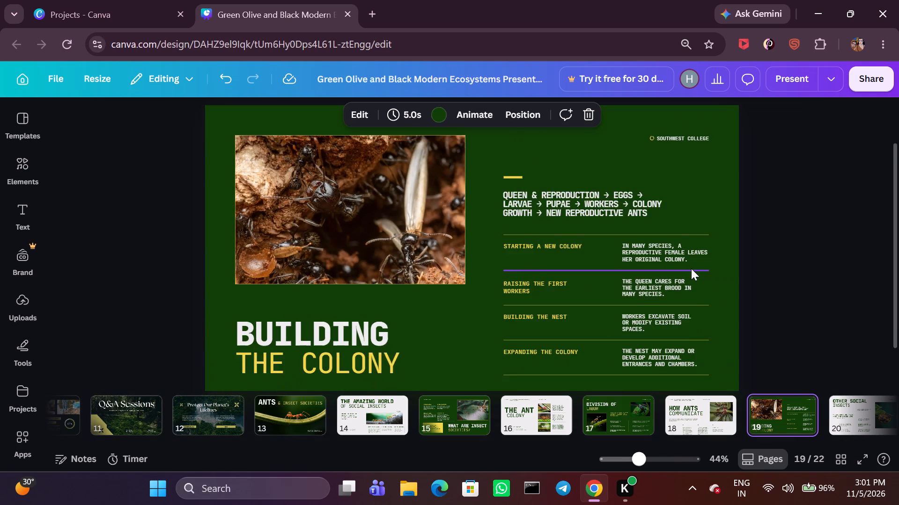
Replace the "Starting a new colony" heading on slide 19 with "selection of a suitable place".
{"action": "scroll", "coordinate": [691, 268], "scroll_direction": "up", "scroll_amount": 8, "text": "ctrl"}
{"action": "scroll", "coordinate": [597, 272], "scroll_direction": "down", "scroll_amount": 2, "text": "ctrl"}
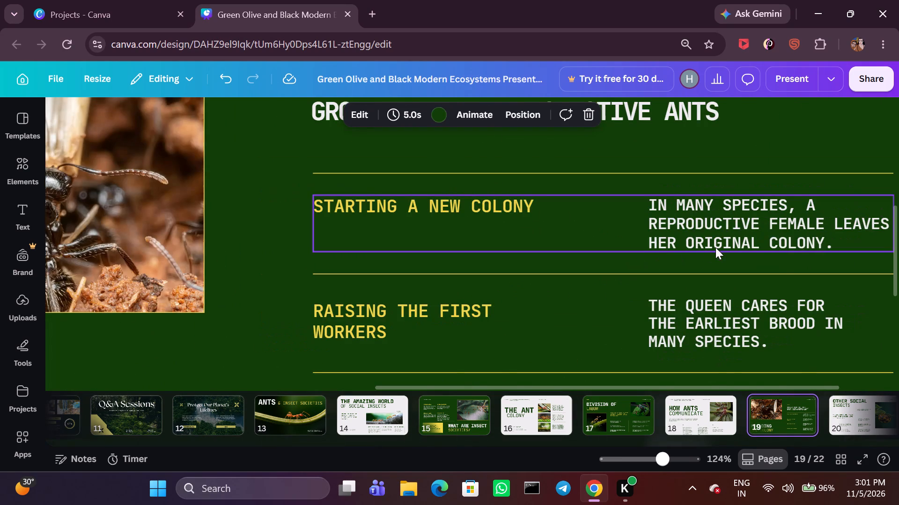
{"action": "scroll", "coordinate": [715, 247], "scroll_direction": "down", "scroll_amount": 1, "text": "ctrl"}
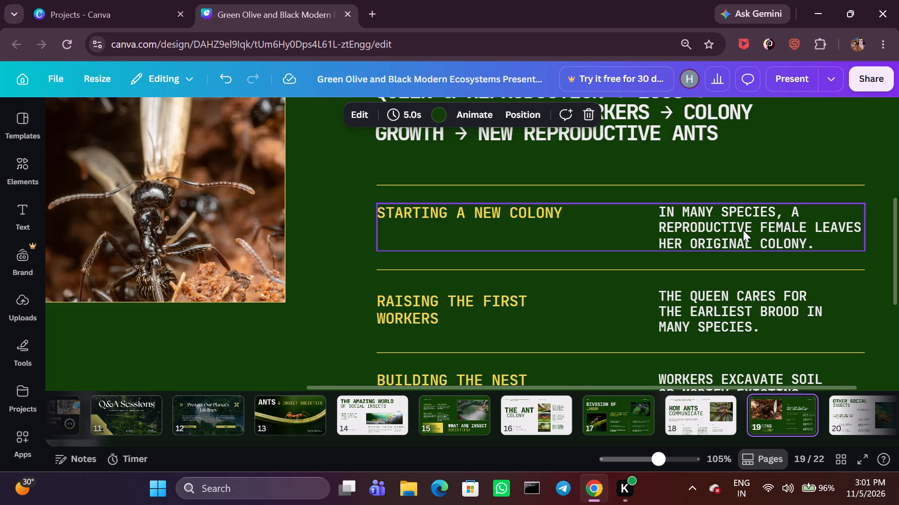
{"action": "left_click", "coordinate": [441, 210]}
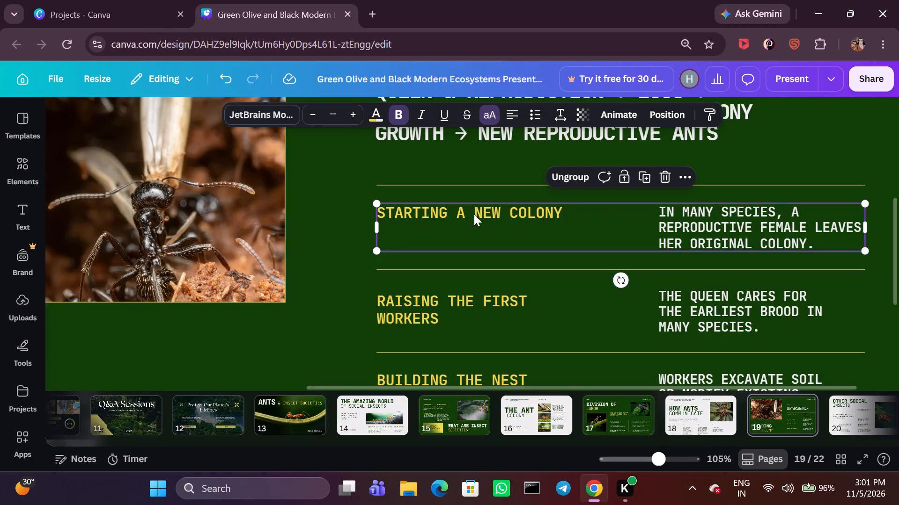
{"action": "left_click", "coordinate": [558, 209]}
{"action": "double_click", "coordinate": [559, 209]}
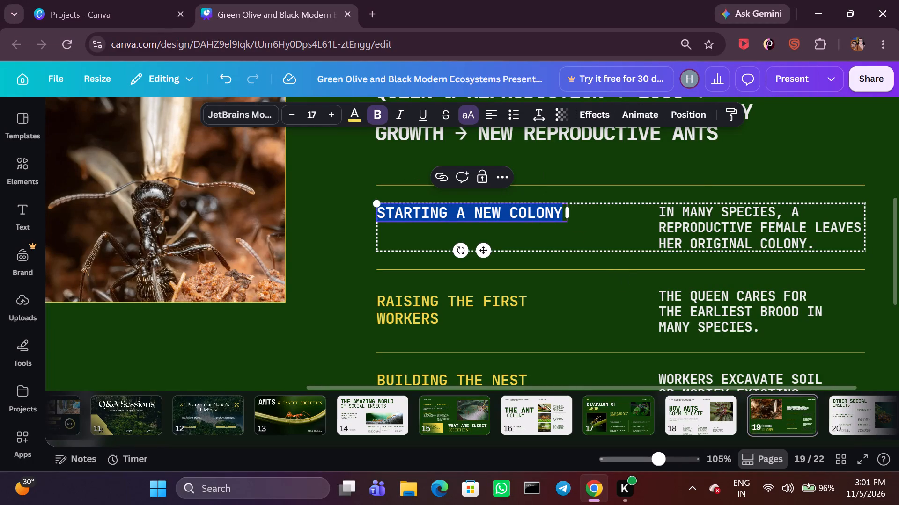
{"action": "type", "text": "selectino"}
{"action": "key", "text": "BackSpace"}
{"action": "key", "text": "BackSpace"}
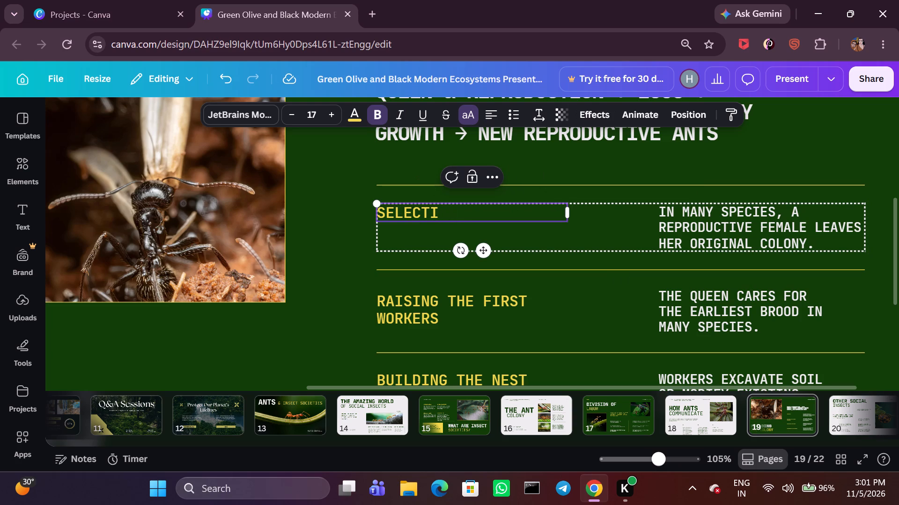
{"action": "type", "text": "on"}
{"action": "key", "text": "space"}
{"action": "type", "text": "of"}
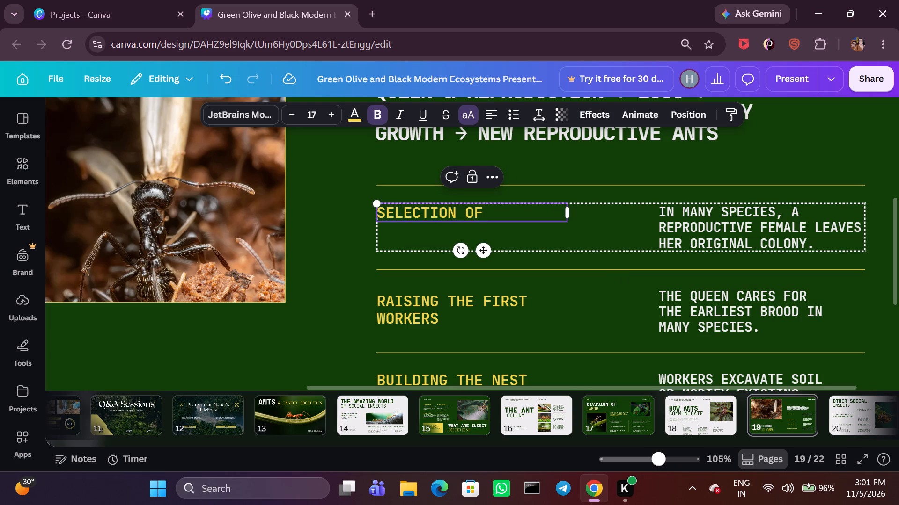
{"action": "key", "text": "space"}
{"action": "type", "text": "a suitable"}
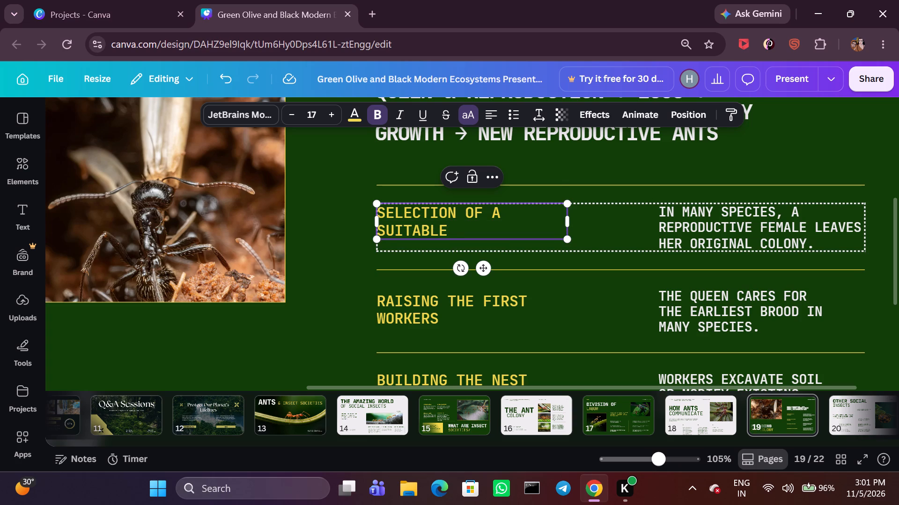
{"action": "key", "text": "space"}
{"action": "type", "text": "olace"}
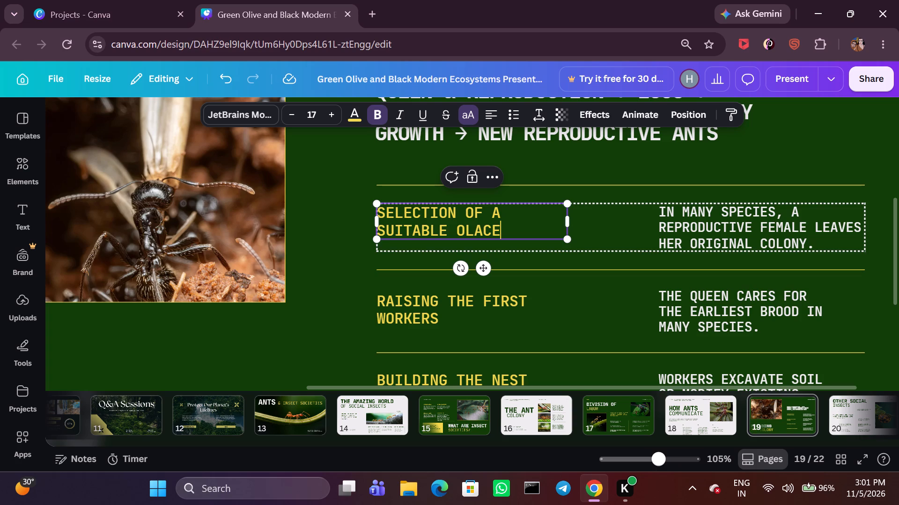
{"action": "key", "text": "BackSpace"}
{"action": "key", "text": "BackSpace"}
{"action": "key", "text": "BackSpace"}
{"action": "key", "text": "BackSpace"}
{"action": "key", "text": "BackSpace"}
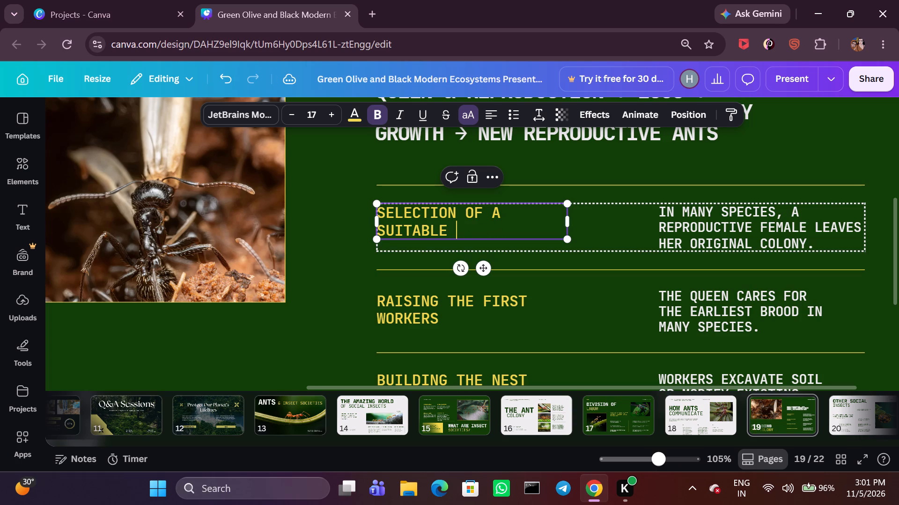
{"action": "type", "text": "place"}
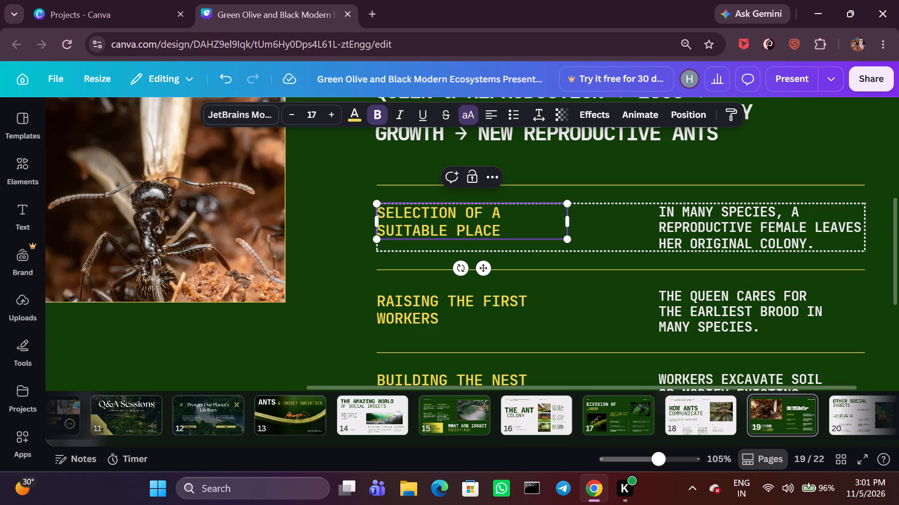
Replace the statement beside the first heading with the opening words "ants first search for a suitable place".
{"action": "double_click", "coordinate": [677, 210]}
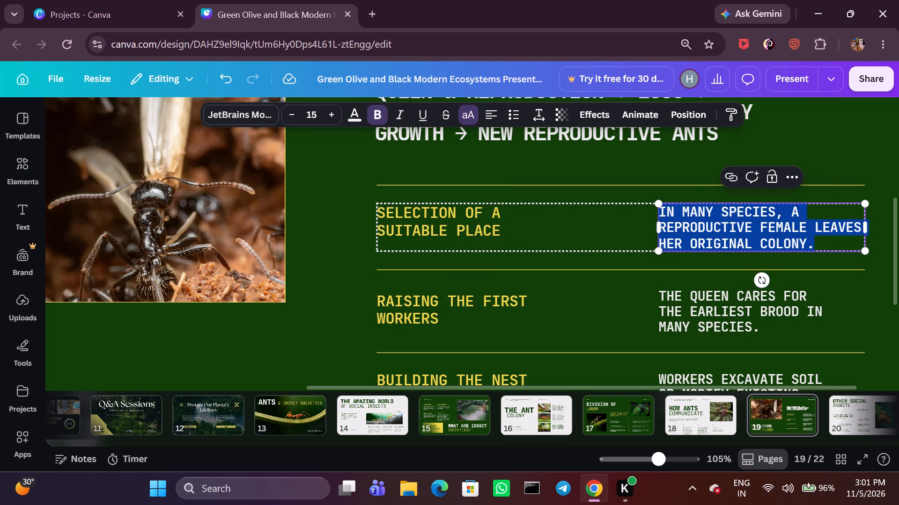
{"action": "type", "text": "ants"}
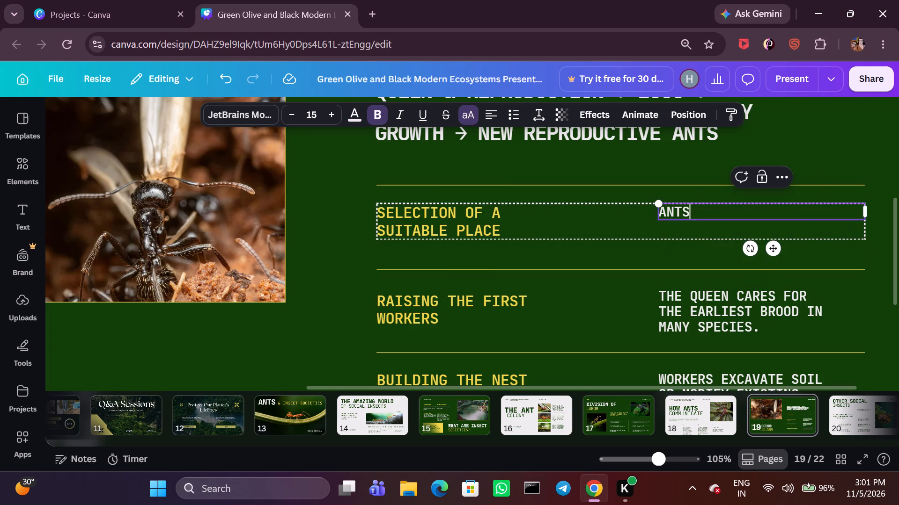
{"action": "key", "text": "space"}
{"action": "type", "text": "first"}
{"action": "key", "text": "space"}
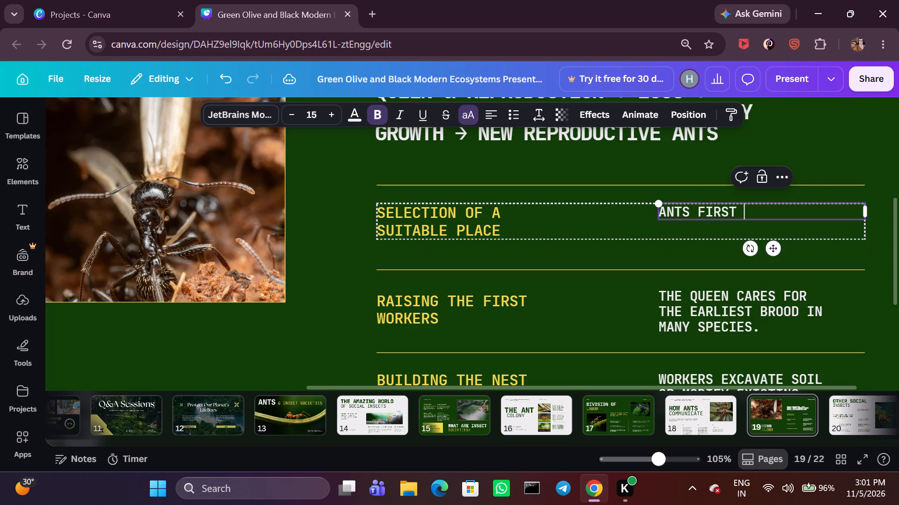
{"action": "type", "text": "search"}
{"action": "key", "text": "space"}
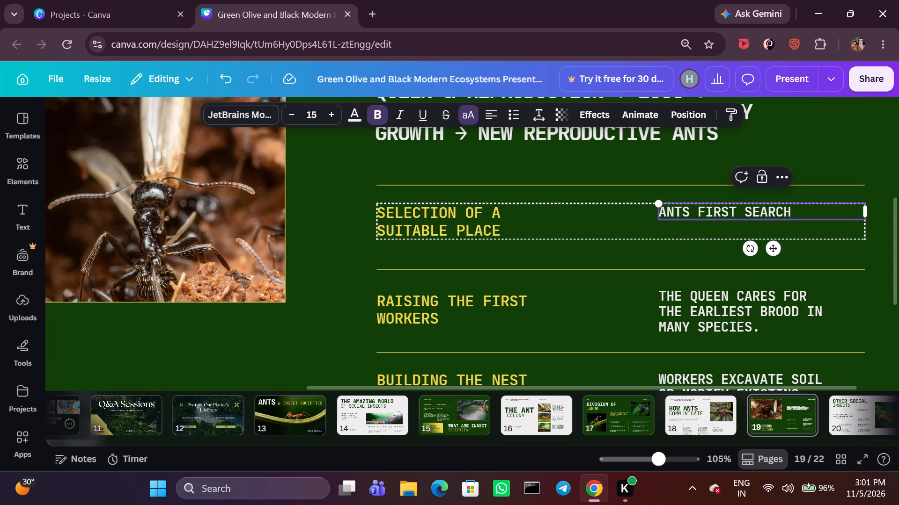
{"action": "type", "text": "for"}
{"action": "key", "text": "space"}
{"action": "type", "text": "a suitable place"}
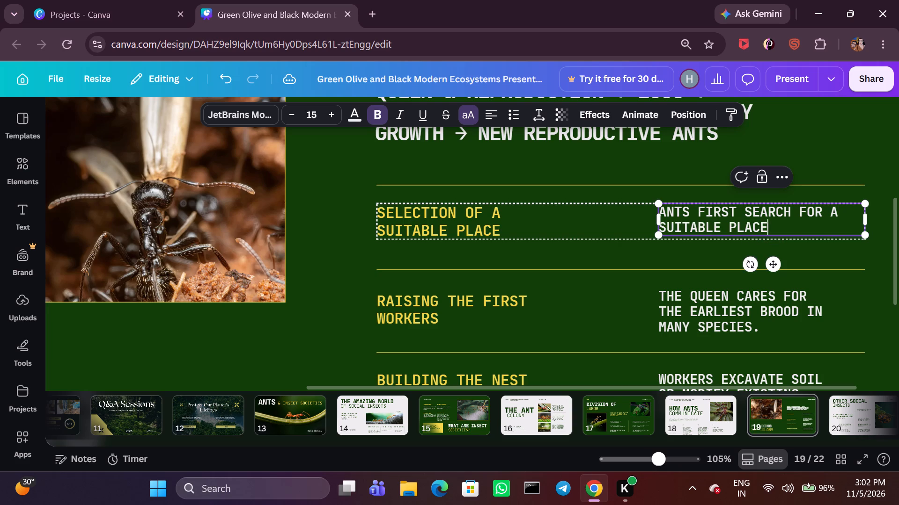
{"action": "key", "text": "space"}
Finish the first statement with "to establish their colony.".
{"action": "type", "text": "to"}
{"action": "key", "text": "space"}
{"action": "type", "text": "establi"}
{"action": "key", "text": "s"}
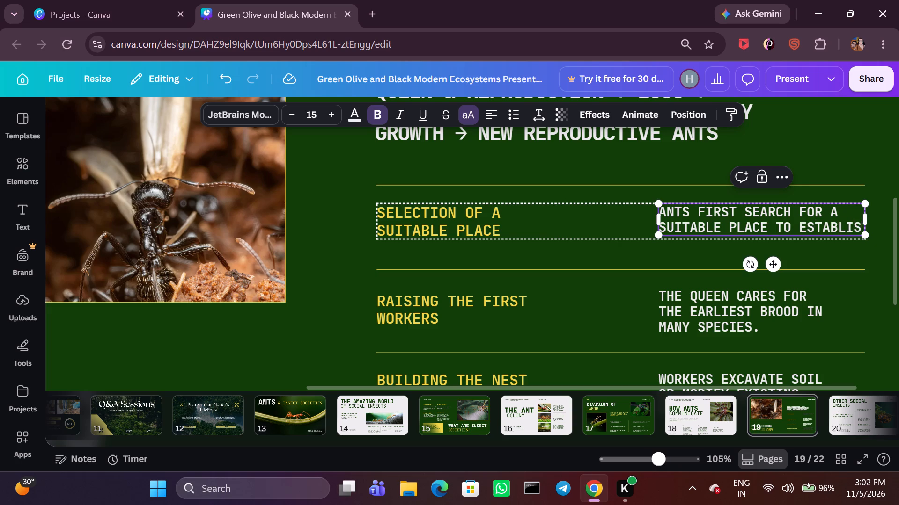
{"action": "type", "text": "h"}
{"action": "key", "text": "space"}
{"action": "type", "text": "th"}
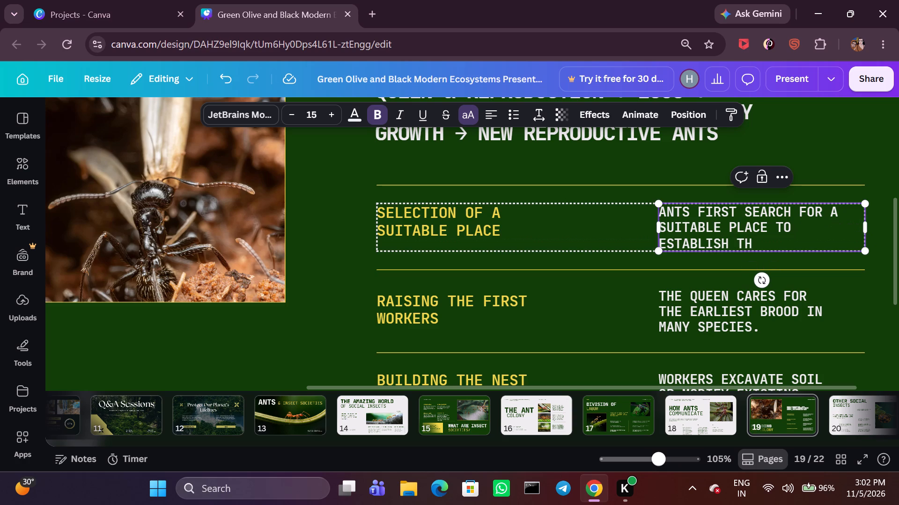
{"action": "type", "text": "eir"}
{"action": "key", "text": "space"}
{"action": "type", "text": "colonr"}
{"action": "key", "text": "BackSpace"}
{"action": "key", "text": "y"}
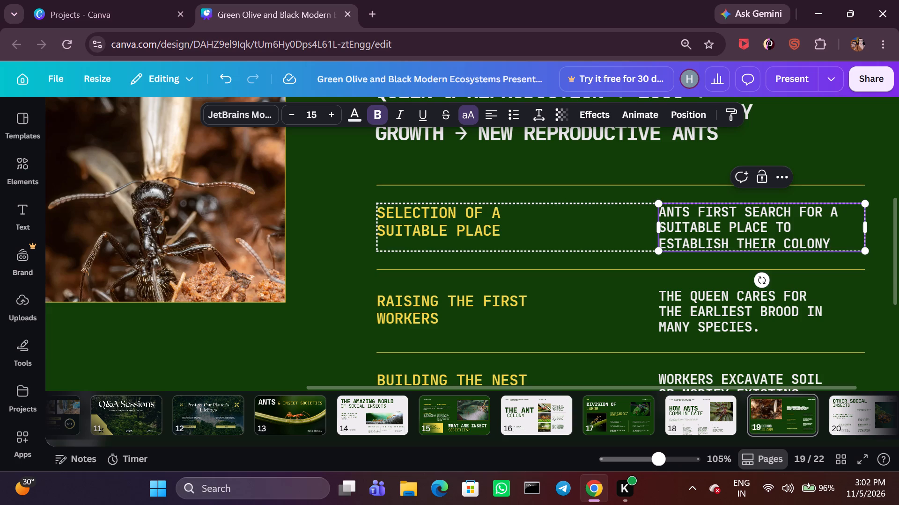
{"action": "key", "text": "period"}
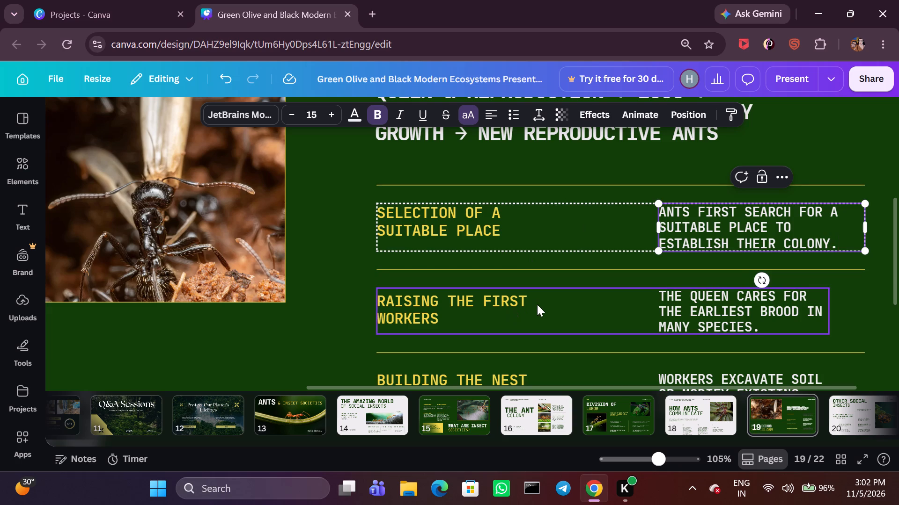
Replace the "Raising the first workers" heading with "digging tgunnels".
{"action": "double_click", "coordinate": [504, 319]}
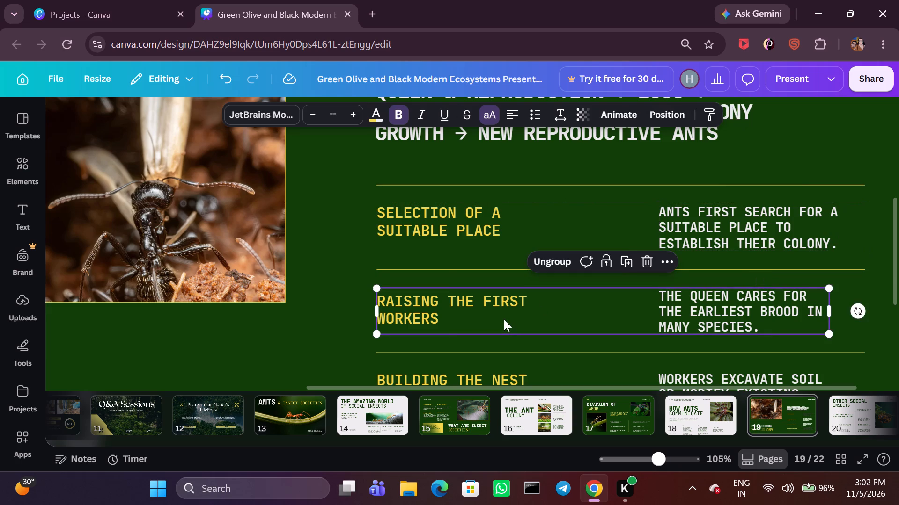
{"action": "left_click", "coordinate": [486, 317]}
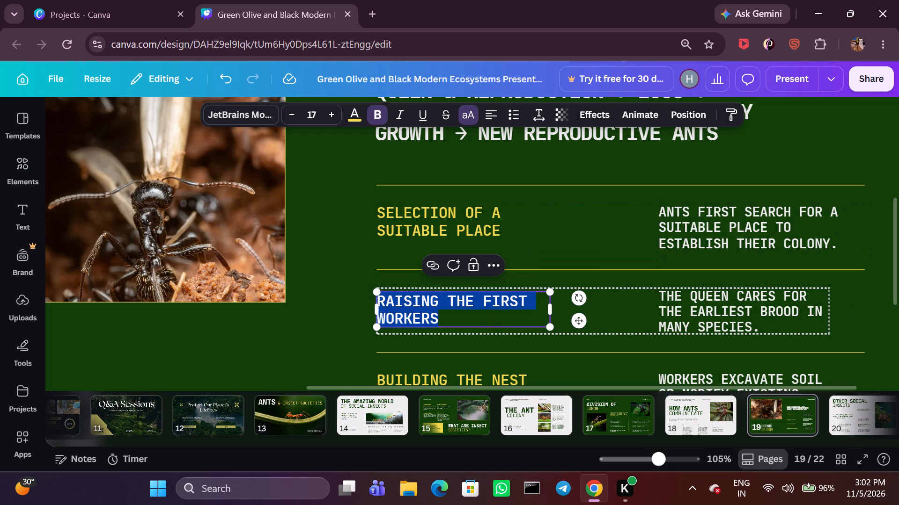
{"action": "type", "text": "digg"}
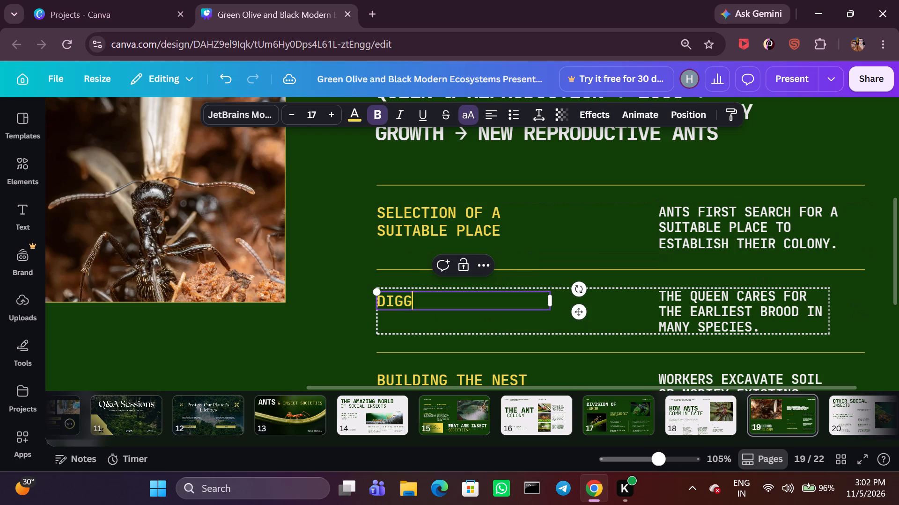
{"action": "type", "text": "ing tgunnel"}
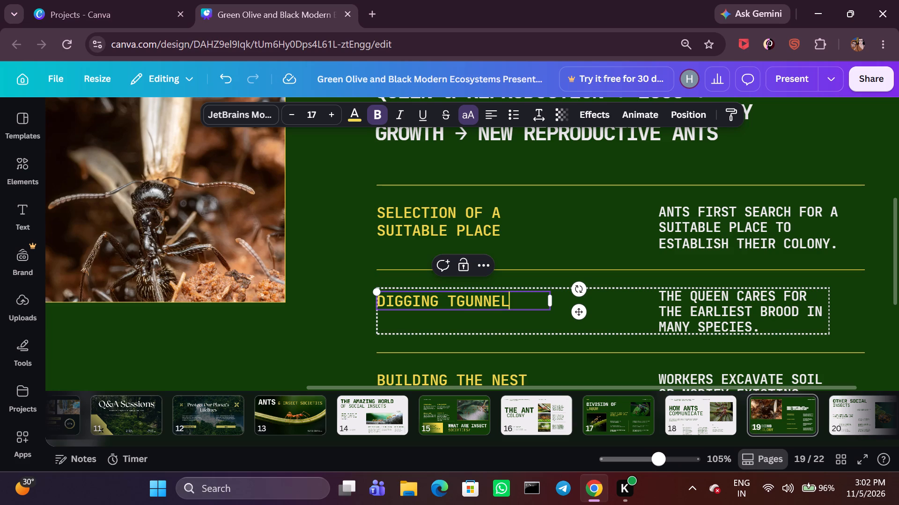
{"action": "key", "text": "s"}
Replace the statement beside the "digging tgunnels" heading with "worker ants dig the soil using their strong jaws.".
{"action": "double_click", "coordinate": [728, 309]}
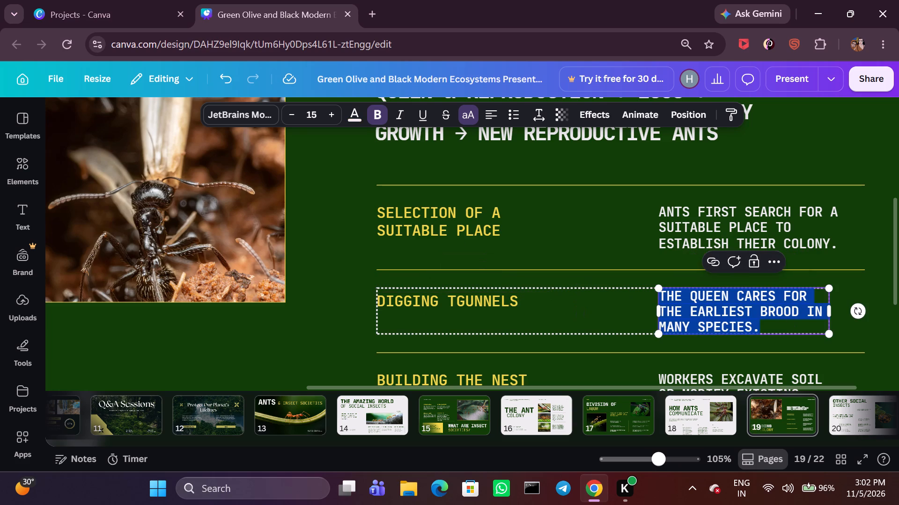
{"action": "type", "text": "worker"}
{"action": "key", "text": "space"}
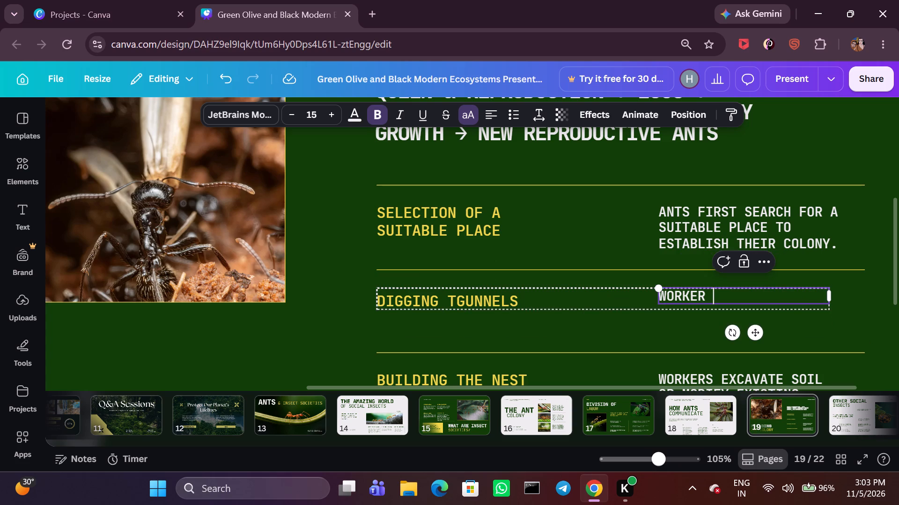
{"action": "type", "text": "ants di"}
{"action": "type", "text": "g"}
{"action": "key", "text": "space"}
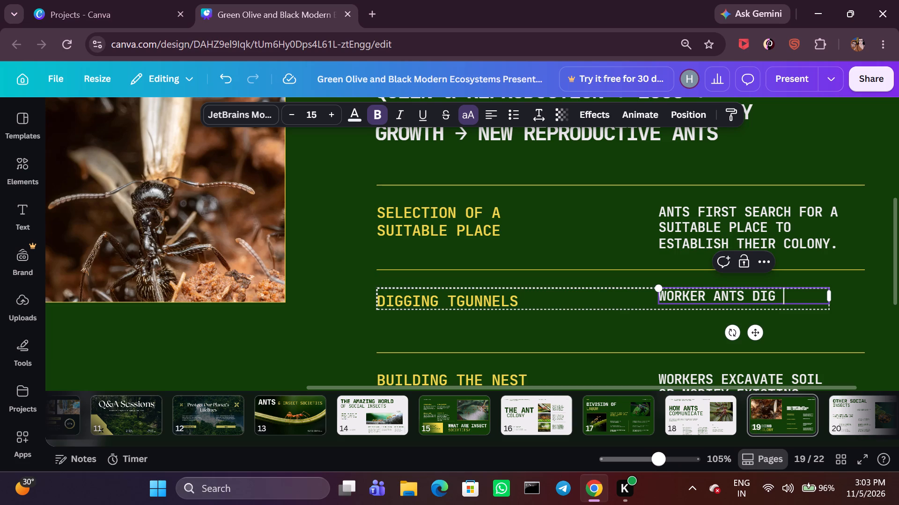
{"action": "type", "text": "the soil"}
{"action": "key", "text": "space"}
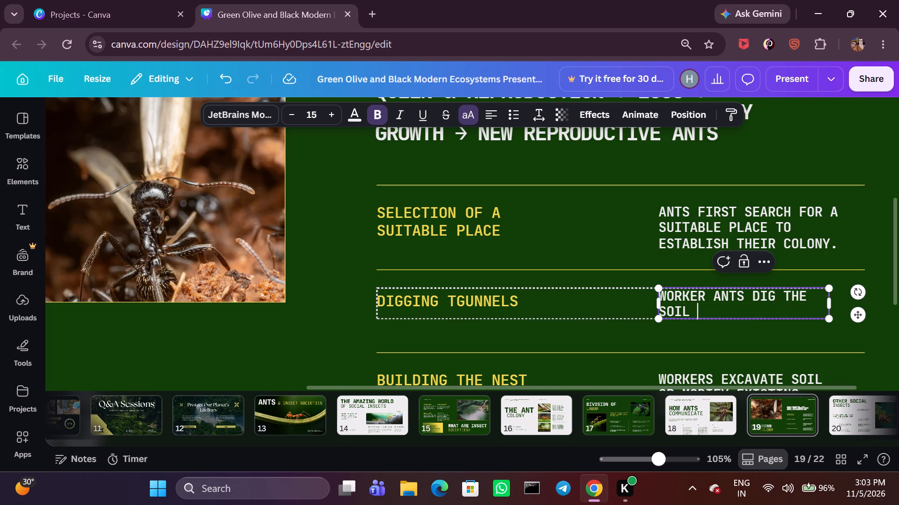
{"action": "type", "text": "using"}
{"action": "key", "text": "space"}
{"action": "type", "text": "their"}
{"action": "key", "text": "BackSpace"}
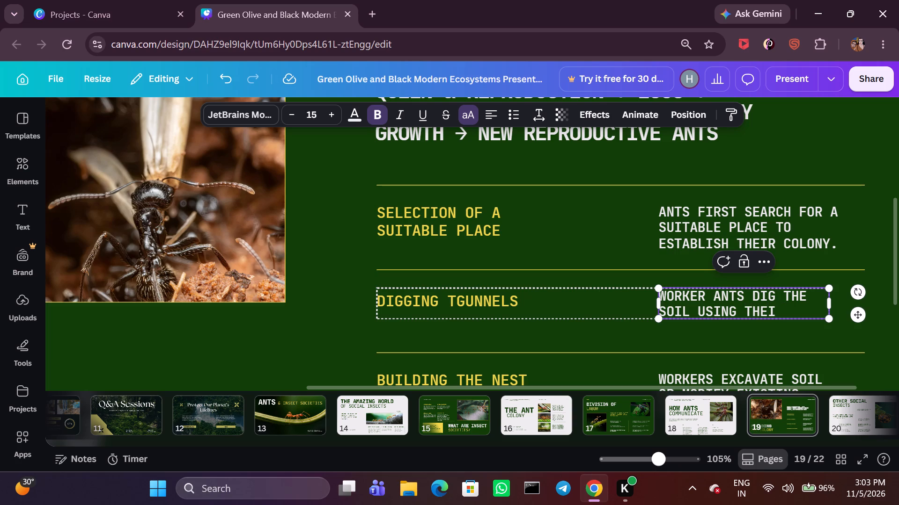
{"action": "key", "text": "r"}
{"action": "key", "text": "space"}
{"action": "type", "text": "s"}
{"action": "type", "text": "trong jaws"}
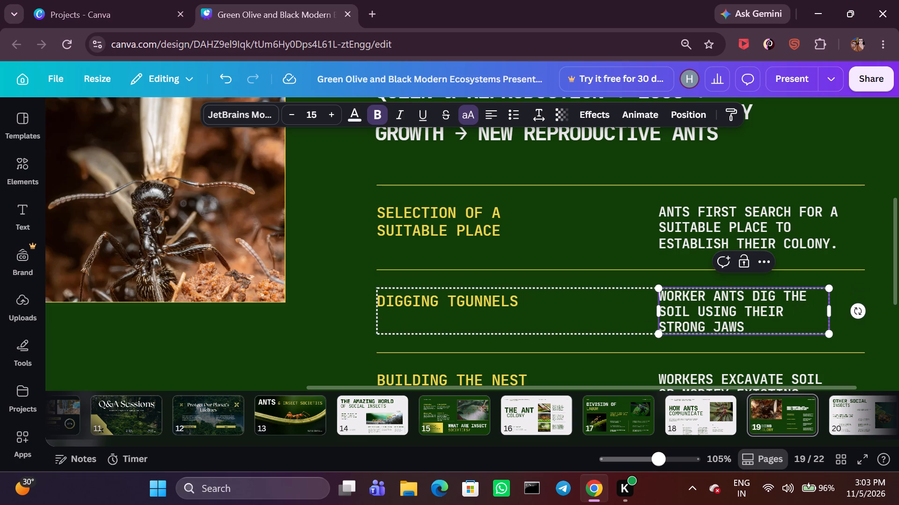
{"action": "key", "text": "period"}
Replace the "Building the nest" heading with "making chambers".
{"action": "left_click", "coordinate": [532, 304]}
{"action": "scroll", "coordinate": [520, 305], "scroll_direction": "down", "scroll_amount": 2}
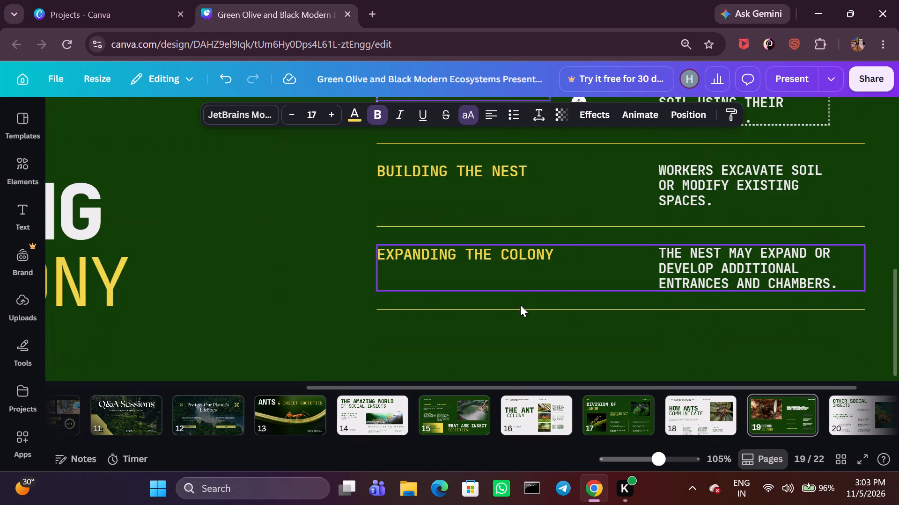
{"action": "scroll", "coordinate": [497, 245], "scroll_direction": "up", "scroll_amount": 1}
{"action": "double_click", "coordinate": [505, 310]}
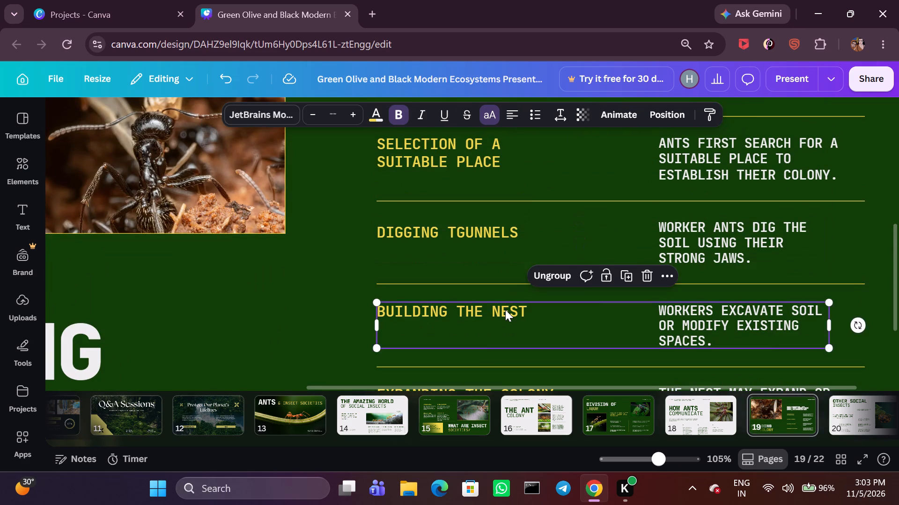
{"action": "double_click", "coordinate": [505, 310]}
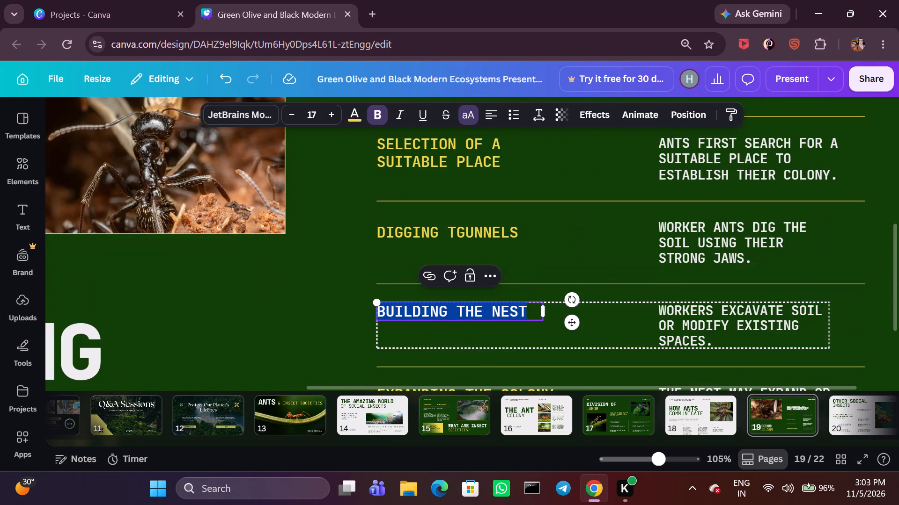
{"action": "type", "text": "making"}
{"action": "key", "text": "space"}
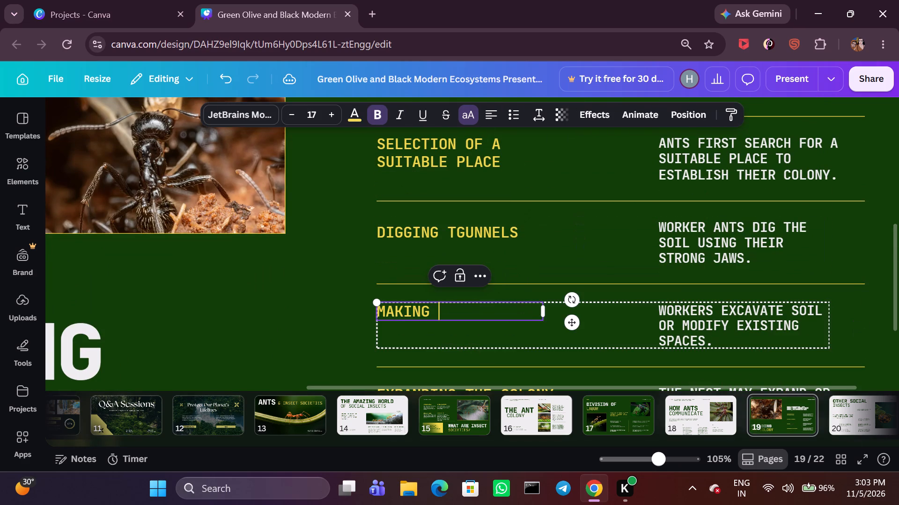
{"action": "type", "text": "chab"}
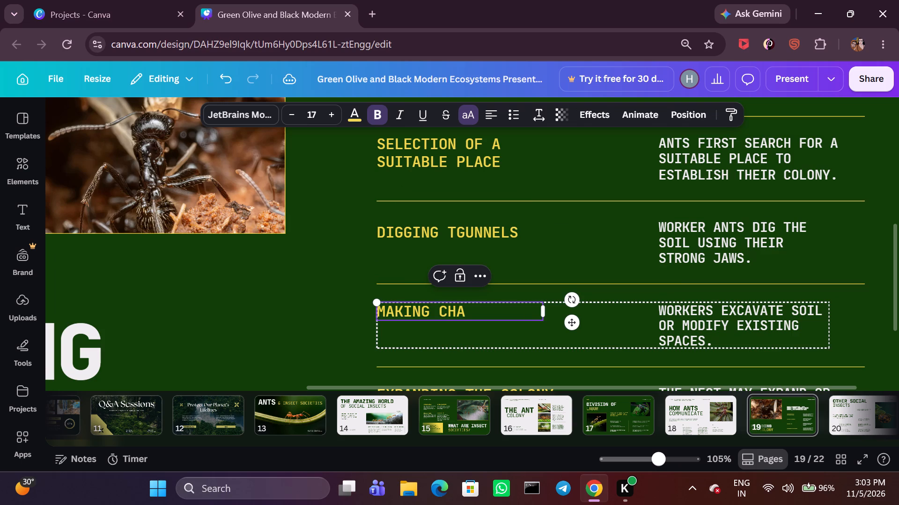
{"action": "key", "text": "BackSpace"}
{"action": "type", "text": "mbers"}
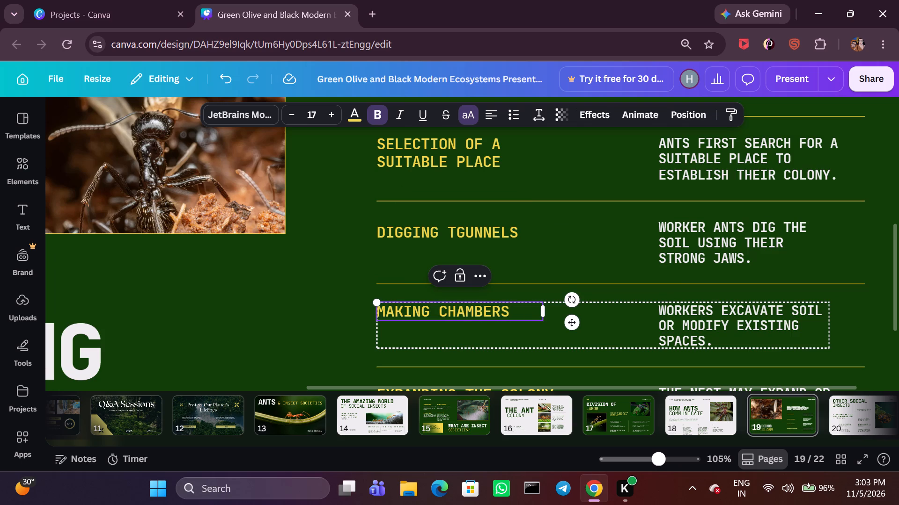
Replace the statement beside the "making chambers" heading with the opening words "ants create different".
{"action": "left_click", "coordinate": [678, 312]}
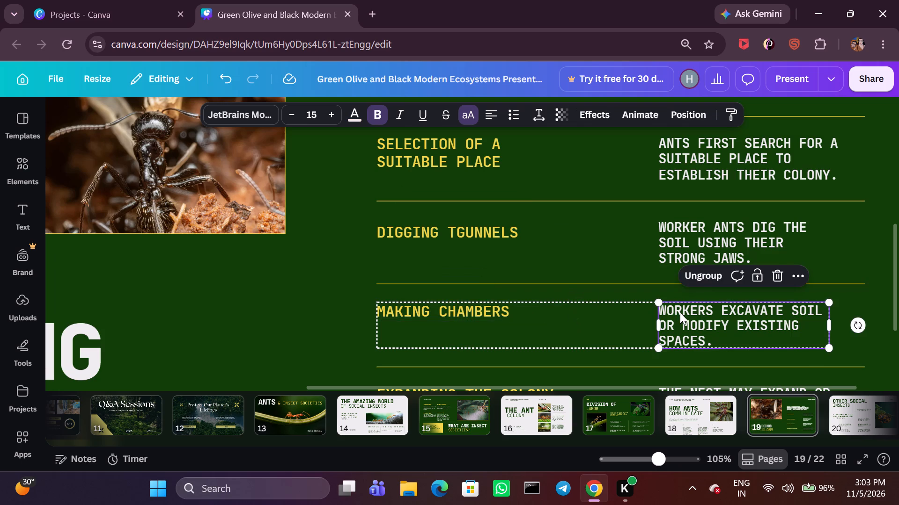
{"action": "left_click", "coordinate": [680, 312]}
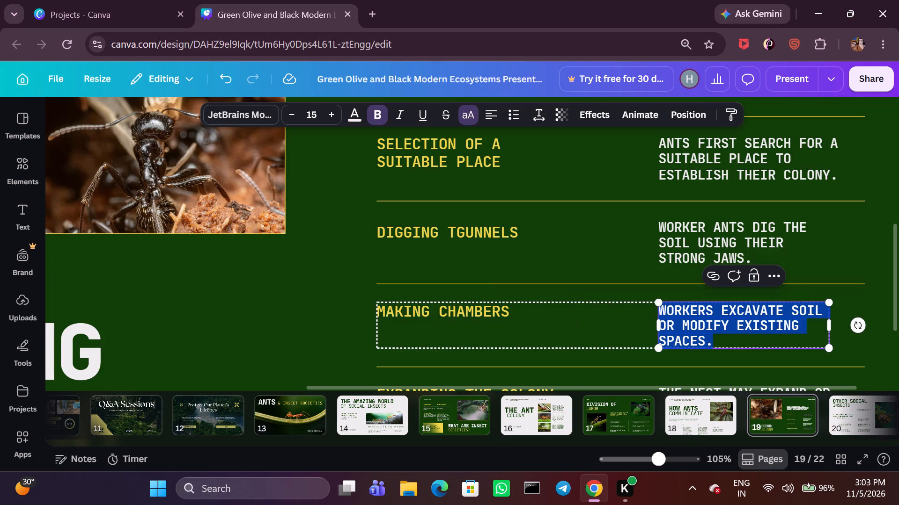
{"action": "type", "text": "ants creat"}
{"action": "type", "text": "w"}
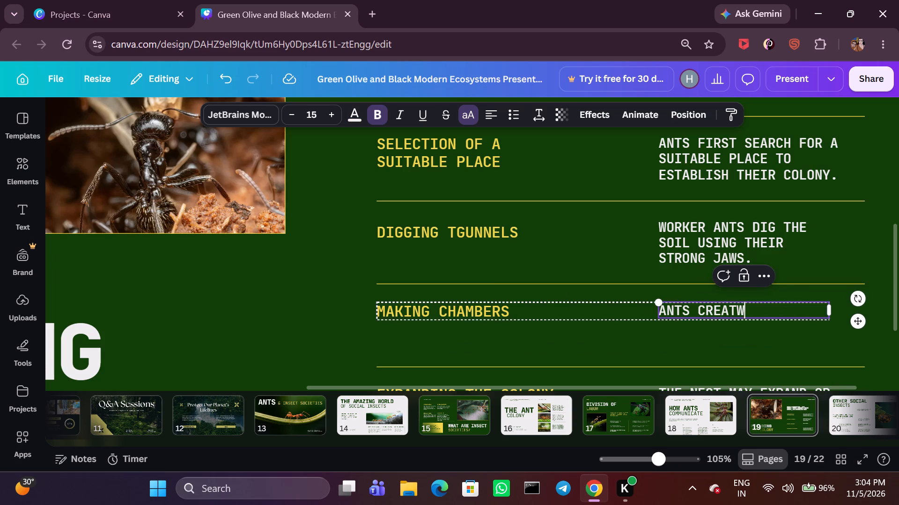
{"action": "key", "text": "space"}
{"action": "key", "text": "BackSpace"}
{"action": "key", "text": "BackSpace"}
{"action": "key", "text": "e"}
{"action": "key", "text": "space"}
{"action": "type", "text": "di"}
{"action": "type", "text": "ff"}
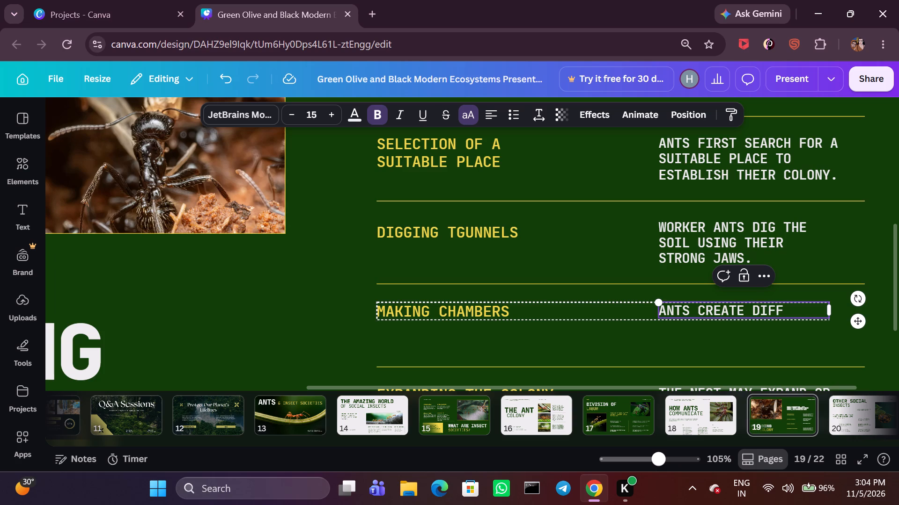
{"action": "type", "text": "eren"}
{"action": "key", "text": "space"}
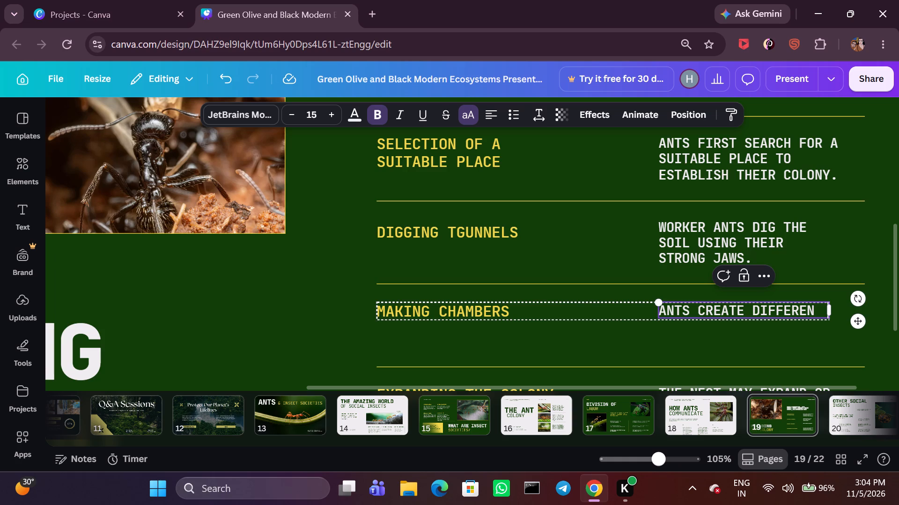
{"action": "key", "text": "BackSpace"}
{"action": "key", "text": "BackSpace"}
{"action": "key", "text": "BackSpace"}
{"action": "key", "text": "BackSpace"}
{"action": "key", "text": "t"}
Finish the "making chambers" statement with "chambe rs inside their nests.".
{"action": "key", "text": "space"}
{"action": "type", "text": "chambe rs"}
{"action": "key", "text": "space"}
{"action": "type", "text": "in"}
{"action": "type", "text": "side"}
{"action": "key", "text": "space"}
{"action": "type", "text": "thei"}
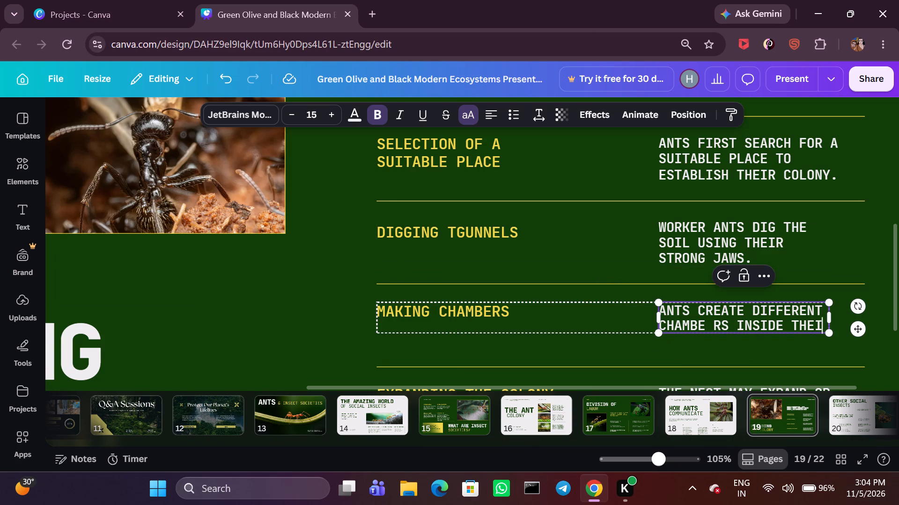
{"action": "key", "text": "r"}
{"action": "key", "text": "space"}
{"action": "type", "text": "ne"}
{"action": "type", "text": "st"}
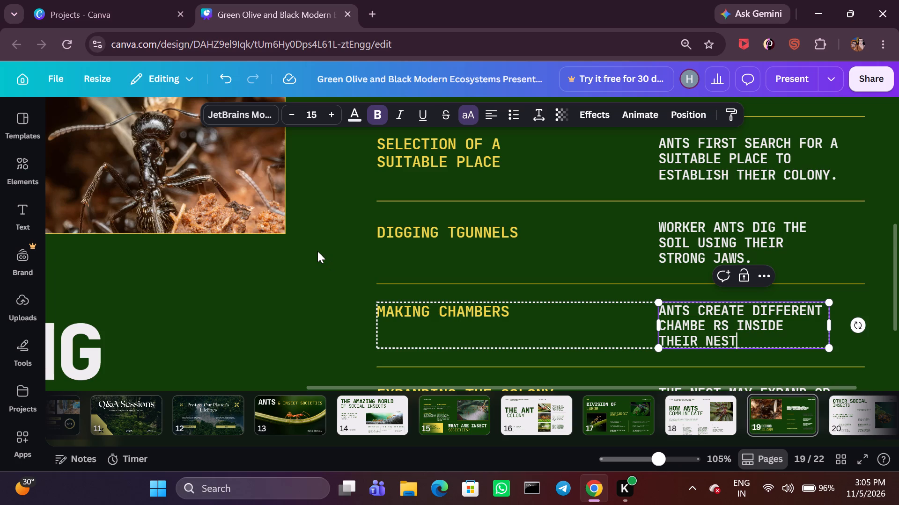
{"action": "key", "text": "s"}
{"action": "key", "text": "period"}
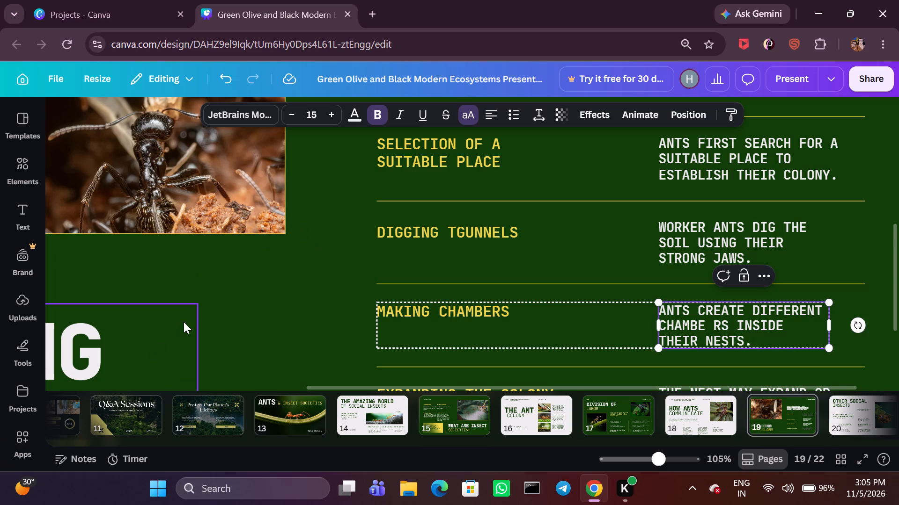
Replace the "Expanding the colony" heading with "division of works".
{"action": "scroll", "coordinate": [198, 316], "scroll_direction": "down", "scroll_amount": 3}
{"action": "double_click", "coordinate": [456, 252]}
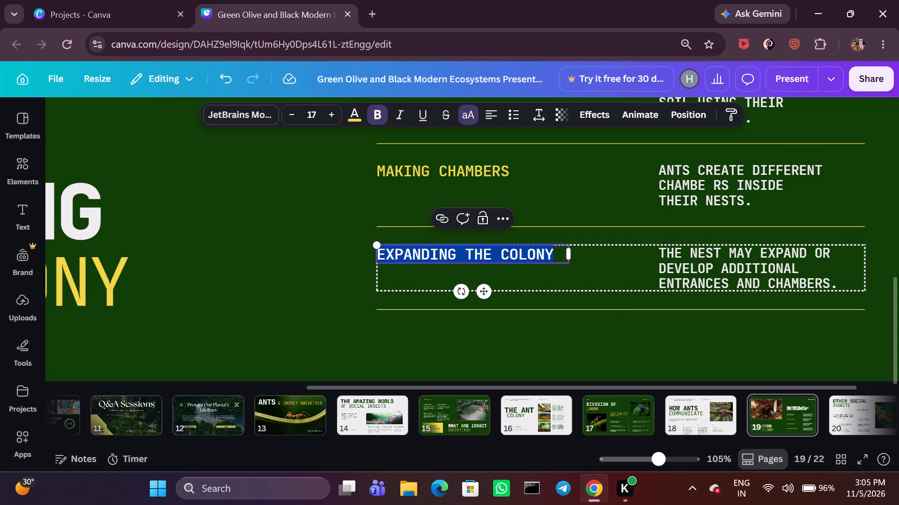
{"action": "type", "text": "divis"}
{"action": "type", "text": "ion"}
{"action": "key", "text": "space"}
{"action": "type", "text": "of works"}
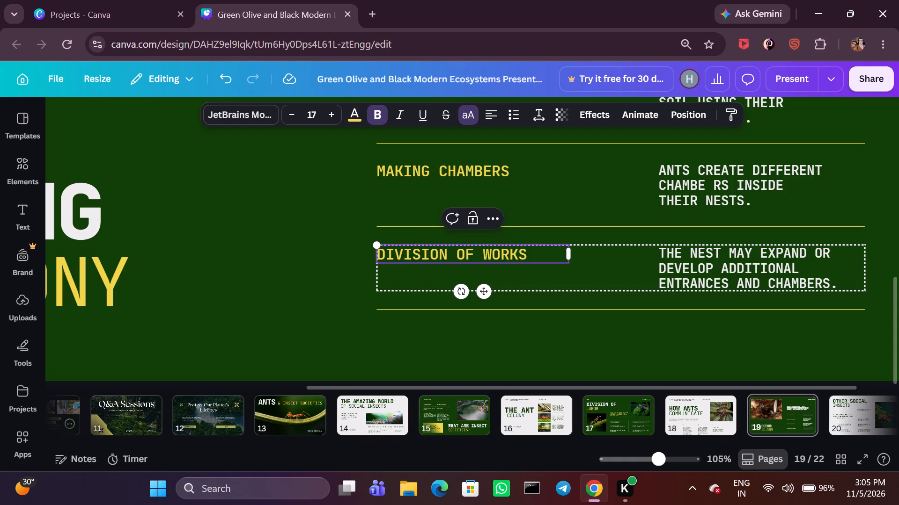
Replace the statement beside the "division of works" heading with the opening words "different ants".
{"action": "key", "text": "Tab"}
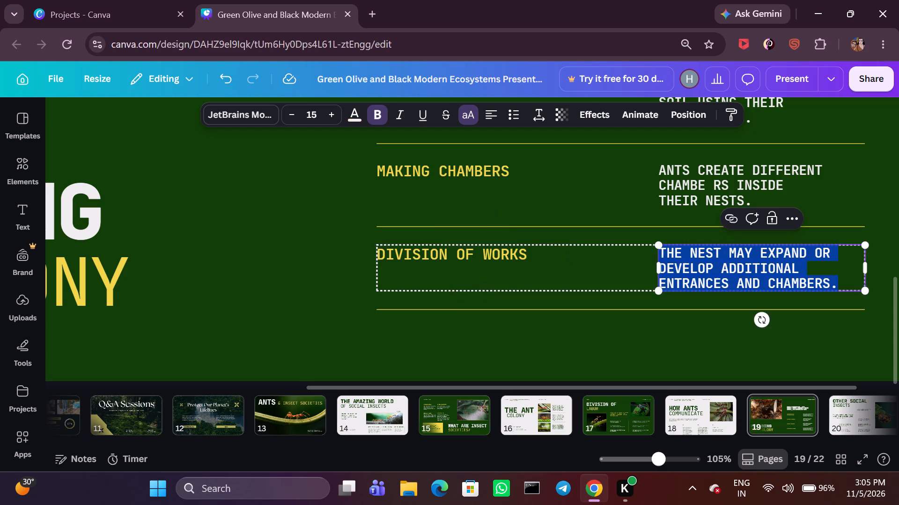
{"action": "key", "text": "Tab"}
{"action": "key", "text": "Tab"}
{"action": "type", "text": "difi"}
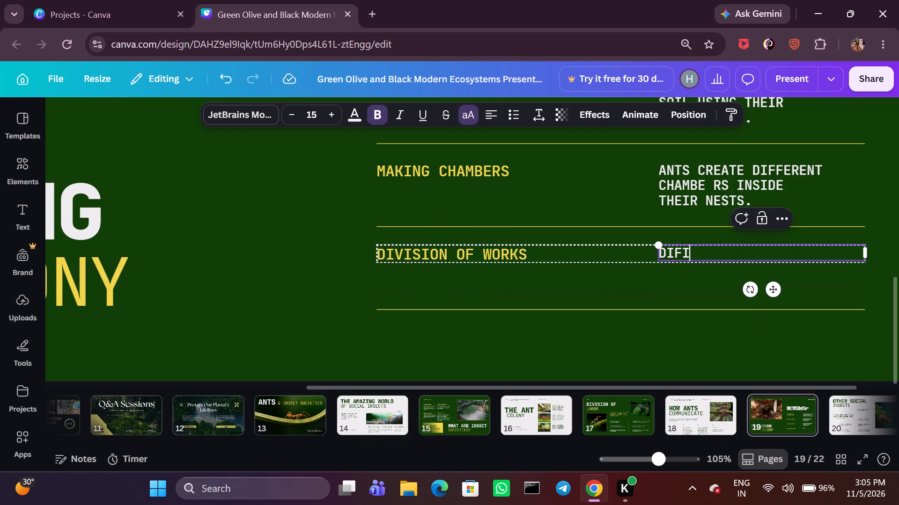
{"action": "key", "text": "BackSpace"}
{"action": "key", "text": "f"}
{"action": "type", "text": "er"}
{"action": "type", "text": "en"}
{"action": "key", "text": "r"}
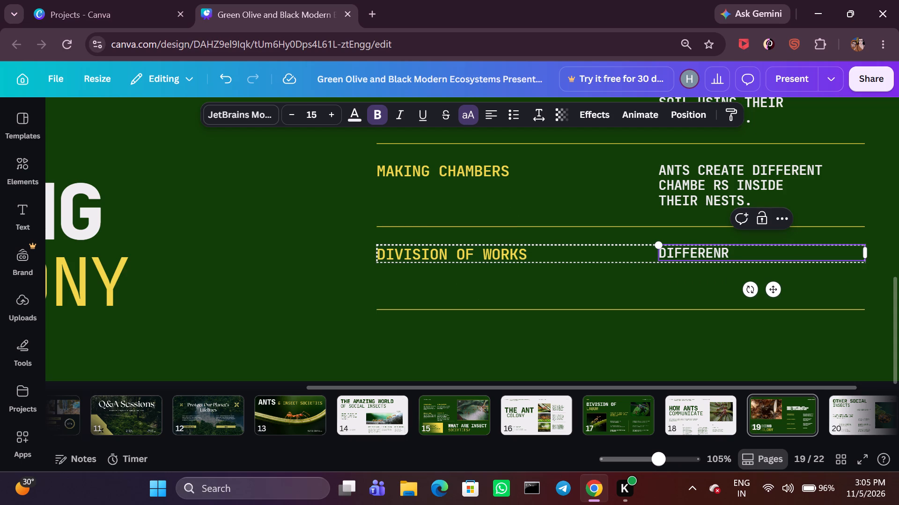
{"action": "key", "text": "BackSpace"}
{"action": "key", "text": "BackSpace"}
{"action": "type", "text": "t"}
{"action": "key", "text": "space"}
{"action": "key", "text": "BackSpace"}
{"action": "key", "text": "BackSpace"}
{"action": "type", "text": "nt"}
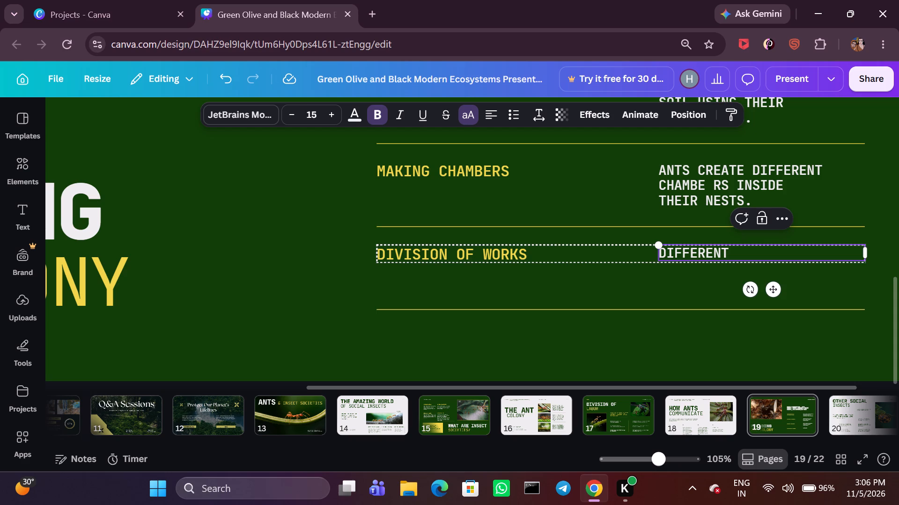
{"action": "key", "text": "space"}
{"action": "type", "text": "an"}
{"action": "type", "text": "ts"}
Continue the "division of works" statement with "perform different responsibilities".
{"action": "key", "text": "space"}
{"action": "type", "text": "perform"}
{"action": "key", "text": "space"}
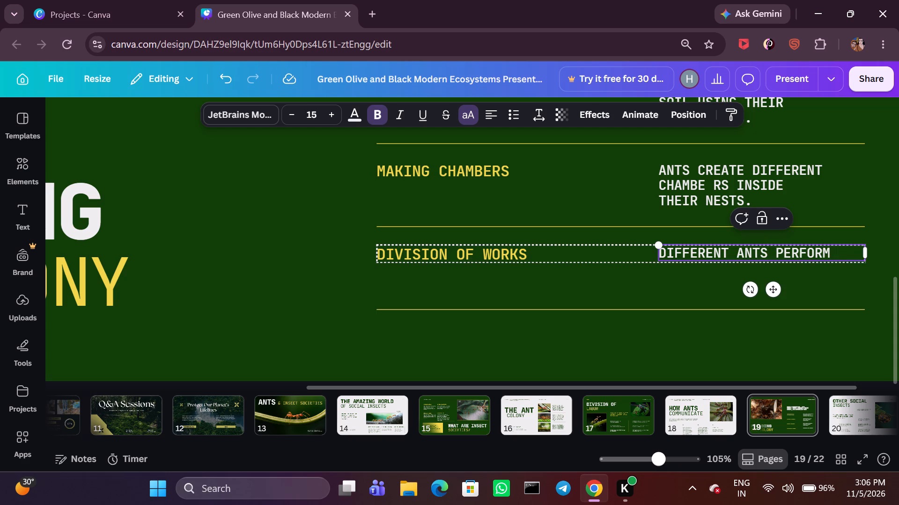
{"action": "type", "text": "diff"}
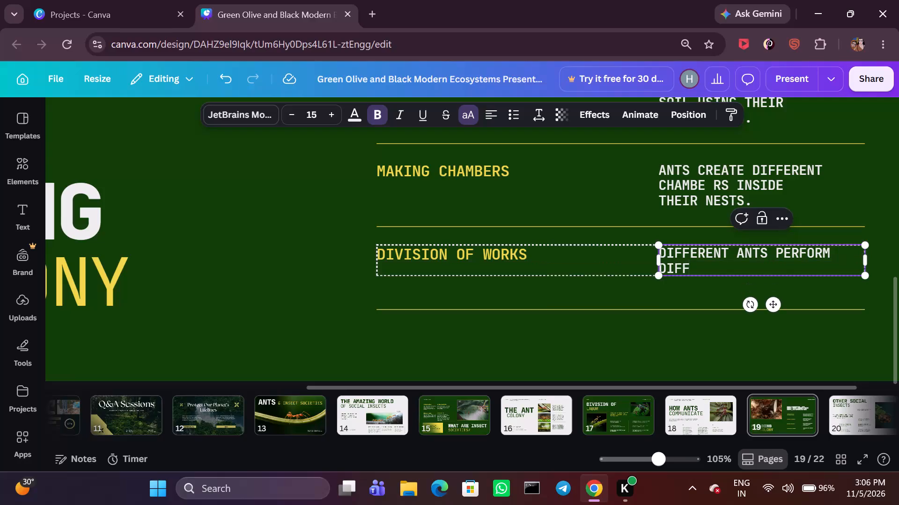
{"action": "type", "text": "er"}
{"action": "key", "text": "e"}
{"action": "type", "text": "nt"}
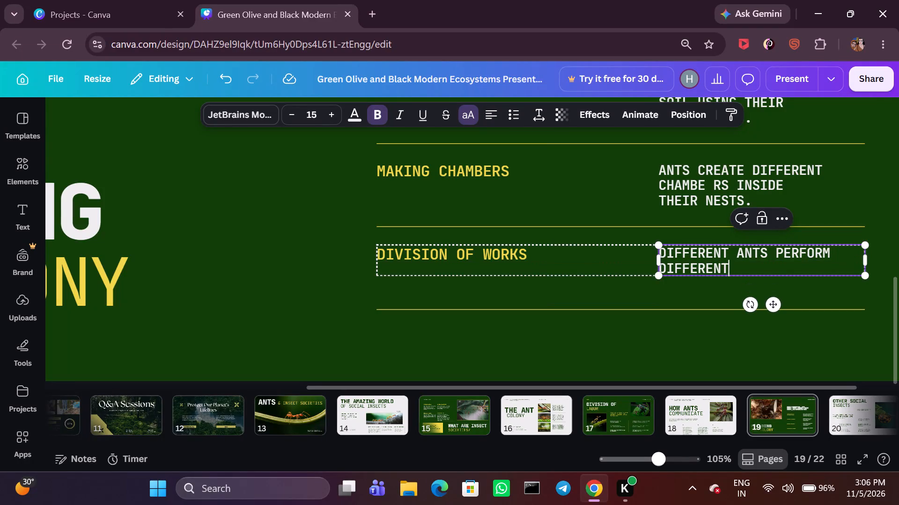
{"action": "key", "text": "space"}
{"action": "type", "text": "respo"}
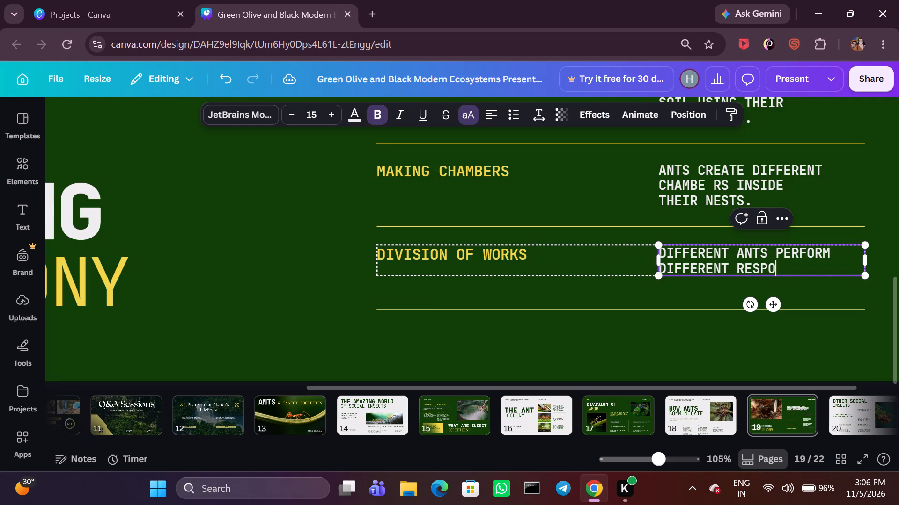
{"action": "type", "text": "nsi"}
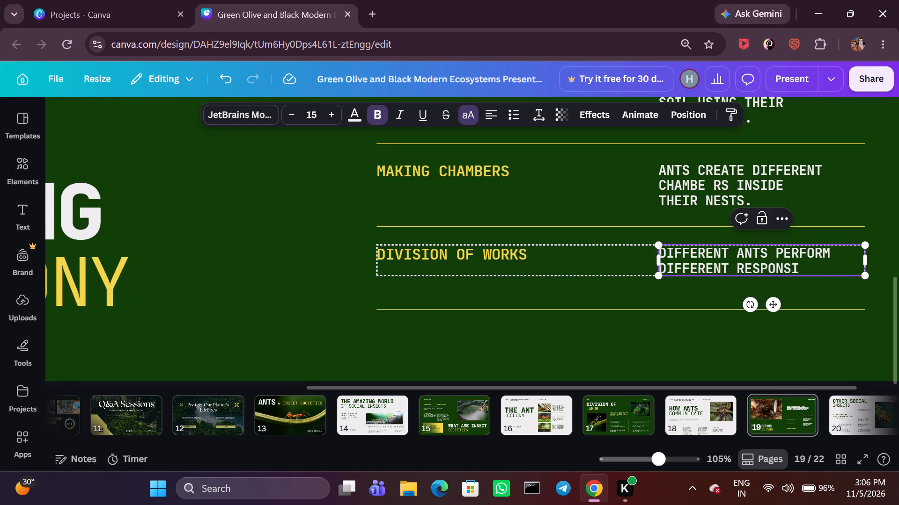
{"action": "type", "text": "bil"}
{"action": "type", "text": "it"}
{"action": "type", "text": "ies"}
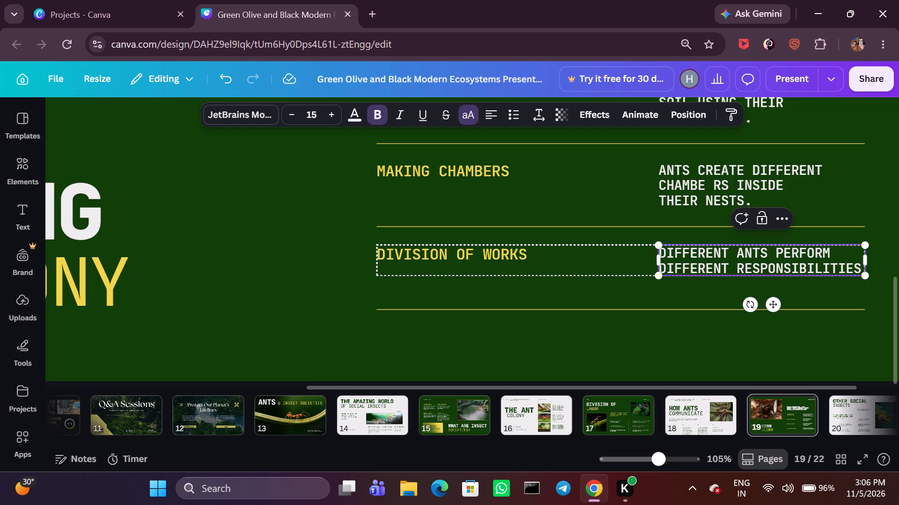
Insert a line break before "responsibilities" in the "division of works" statement.
{"action": "key", "text": "Left"}
{"action": "key", "text": "Left"}
{"action": "key", "text": "Left"}
{"action": "key", "text": "Left"}
{"action": "key", "text": "Left"}
{"action": "key", "text": "Left"}
{"action": "key", "text": "Left"}
{"action": "key", "text": "Left"}
{"action": "key", "text": "Left"}
{"action": "key", "text": "Left"}
{"action": "key", "text": "Left"}
{"action": "key", "text": "Left"}
{"action": "key", "text": "Right"}
{"action": "key", "text": "Right"}
{"action": "key", "text": "Right"}
{"action": "key", "text": "Right"}
{"action": "key", "text": "Right"}
{"action": "key", "text": "Right"}
{"action": "key", "text": "Right"}
{"action": "key", "text": "Right"}
{"action": "key", "text": "Right"}
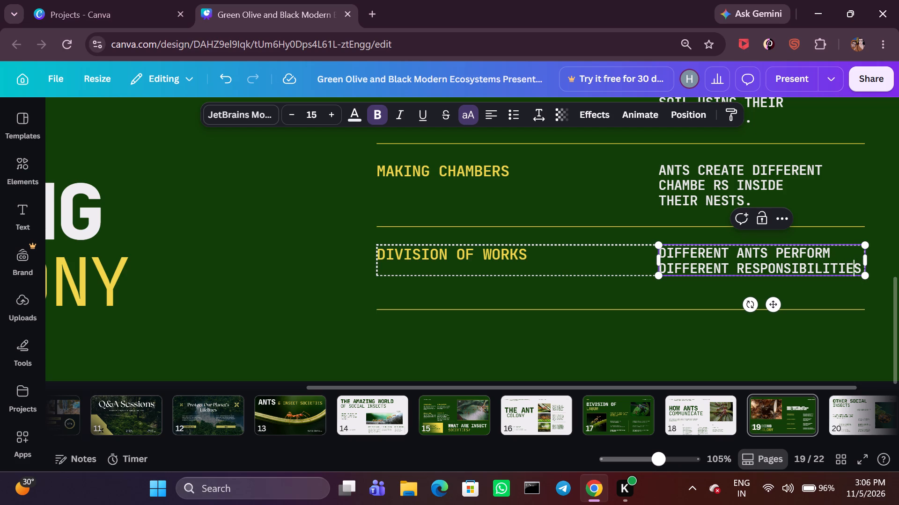
{"action": "key", "text": "Right"}
{"action": "key", "text": "Right"}
{"action": "key", "text": "Left"}
{"action": "key", "text": "Left"}
{"action": "key", "text": "Left"}
{"action": "key", "text": "Left"}
{"action": "key", "text": "Left"}
{"action": "key", "text": "Left"}
{"action": "key", "text": "Left"}
{"action": "key", "text": "Left"}
{"action": "key", "text": "Left"}
{"action": "key", "text": "Left"}
{"action": "key", "text": "Left"}
{"action": "key", "text": "Left"}
{"action": "key", "text": "Left"}
{"action": "key", "text": "Left"}
{"action": "key", "text": "Left"}
{"action": "key", "text": "Left"}
{"action": "key", "text": "Left"}
{"action": "key", "text": "Left"}
{"action": "key", "text": "Left"}
{"action": "key", "text": "Left"}
{"action": "key", "text": "Left"}
{"action": "key", "text": "Left"}
{"action": "key", "text": "Return"}
Add a period after "responsibilities" at the end of the "division of works" statement.
{"action": "key", "text": "Right"}
{"action": "key", "text": "Right"}
{"action": "key", "text": "Right"}
{"action": "key", "text": "Right"}
{"action": "key", "text": "Right"}
{"action": "key", "text": "Right"}
{"action": "key", "text": "Right"}
{"action": "key", "text": "Right"}
{"action": "key", "text": "Right"}
{"action": "key", "text": "Right"}
{"action": "key", "text": "Right"}
{"action": "key", "text": "Right"}
{"action": "key", "text": "Right"}
{"action": "key", "text": "Right"}
{"action": "key", "text": "Right"}
{"action": "key", "text": "Right"}
{"action": "key", "text": "Right"}
{"action": "key", "text": "Right"}
{"action": "key", "text": "Right"}
{"action": "key", "text": "Right"}
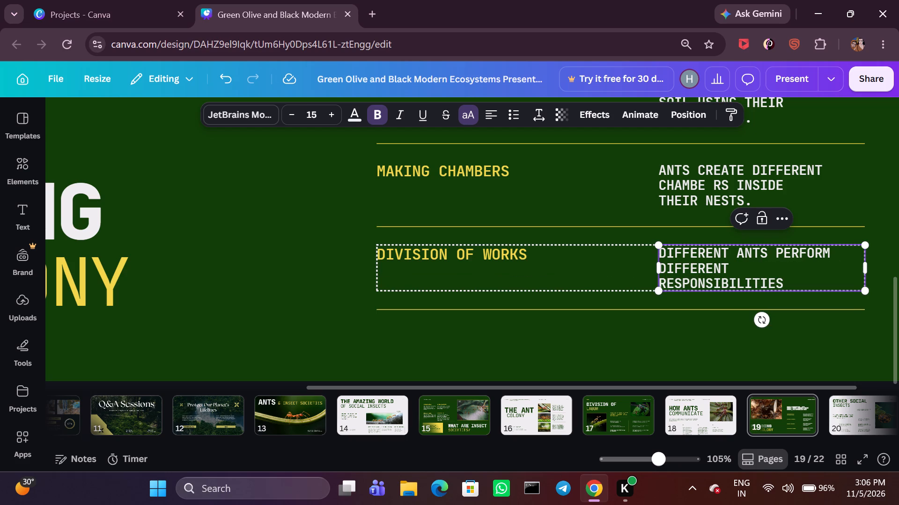
{"action": "key", "text": "period"}
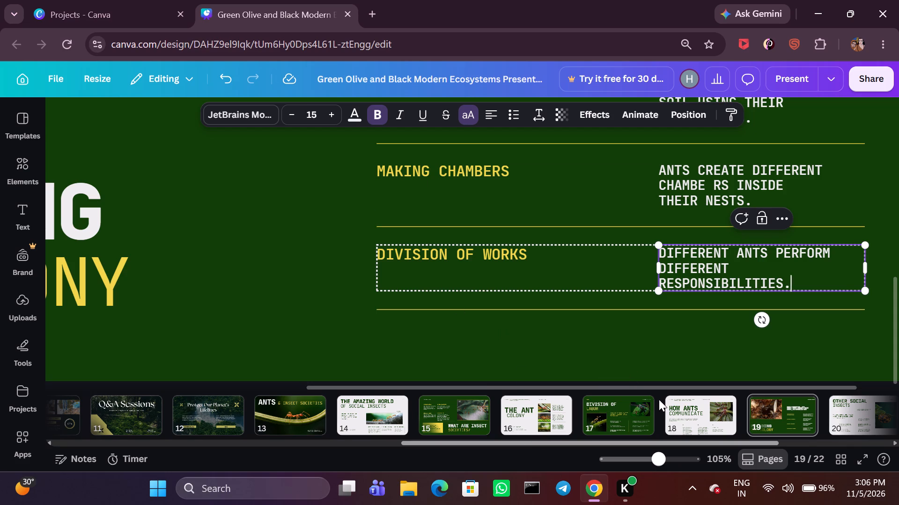
Open page 20, "Other Social Insects", and examine the whole slide's text and photo layout.
{"action": "scroll", "coordinate": [659, 399], "scroll_direction": "down", "scroll_amount": 1}
{"action": "scroll", "coordinate": [727, 410], "scroll_direction": "down", "scroll_amount": 2}
{"action": "left_click", "coordinate": [815, 410]}
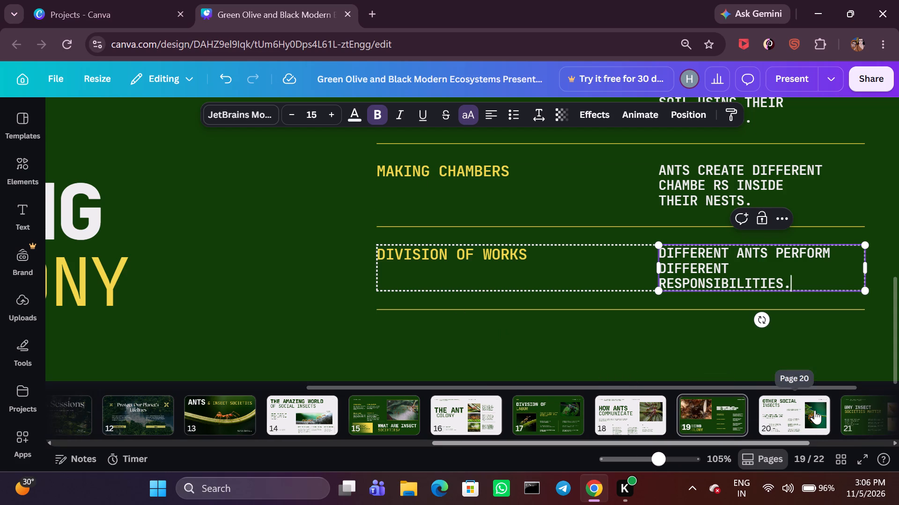
{"action": "scroll", "coordinate": [169, 242], "scroll_direction": "up", "scroll_amount": 6}
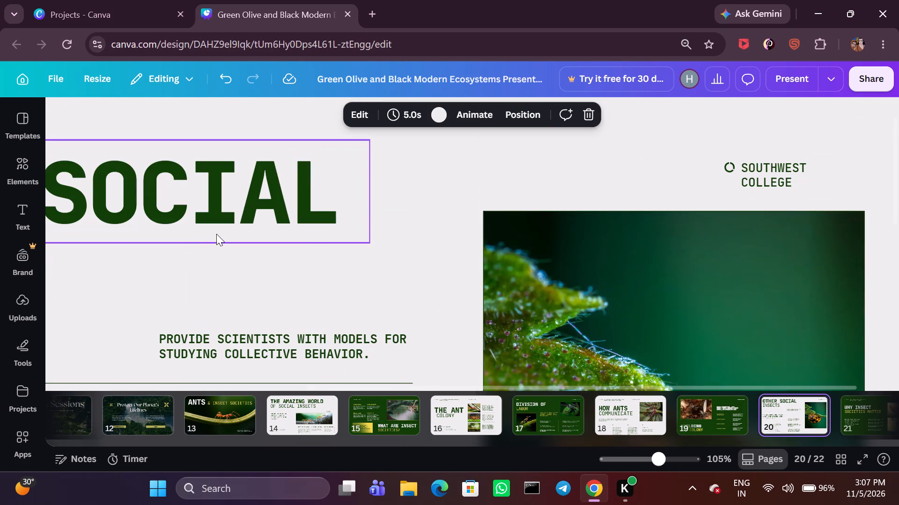
{"action": "scroll", "coordinate": [228, 231], "scroll_direction": "down", "scroll_amount": 6, "text": "ctrl"}
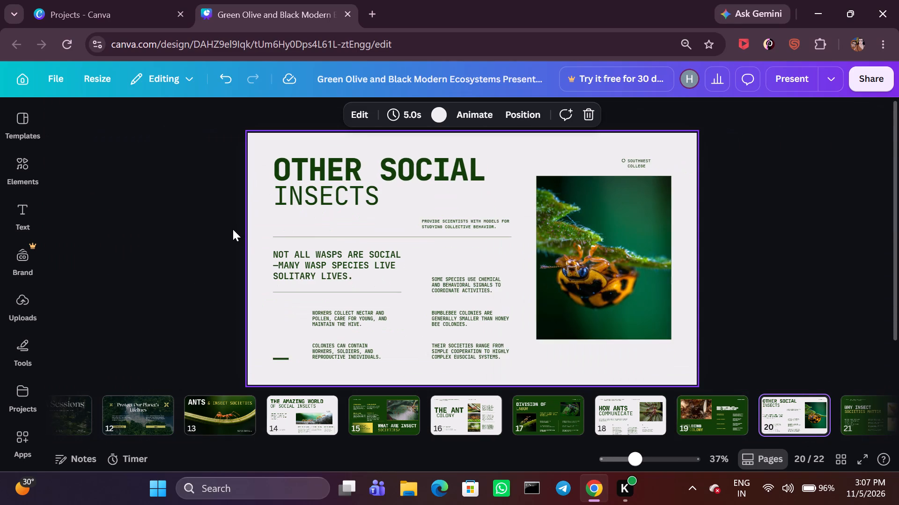
{"action": "scroll", "coordinate": [419, 265], "scroll_direction": "up", "scroll_amount": 2, "text": "ctrl"}
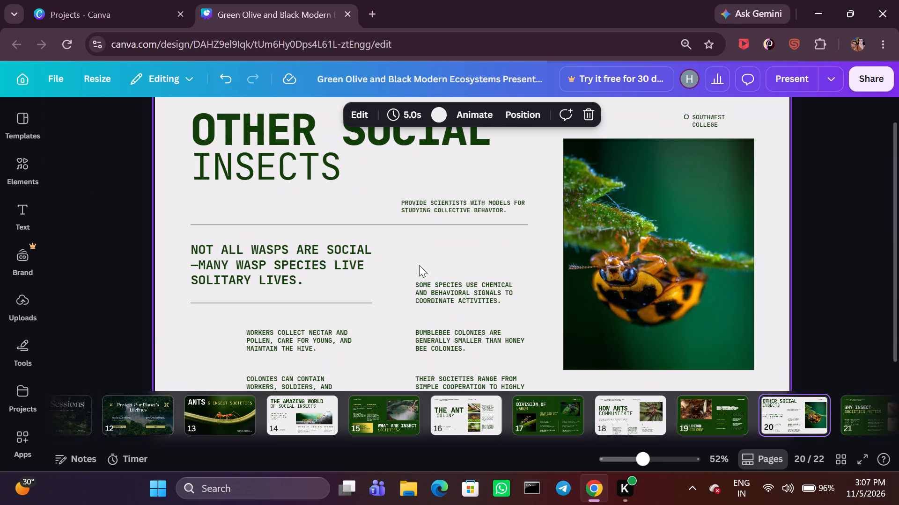
{"action": "scroll", "coordinate": [419, 265], "scroll_direction": "down", "scroll_amount": 1, "text": "ctrl"}
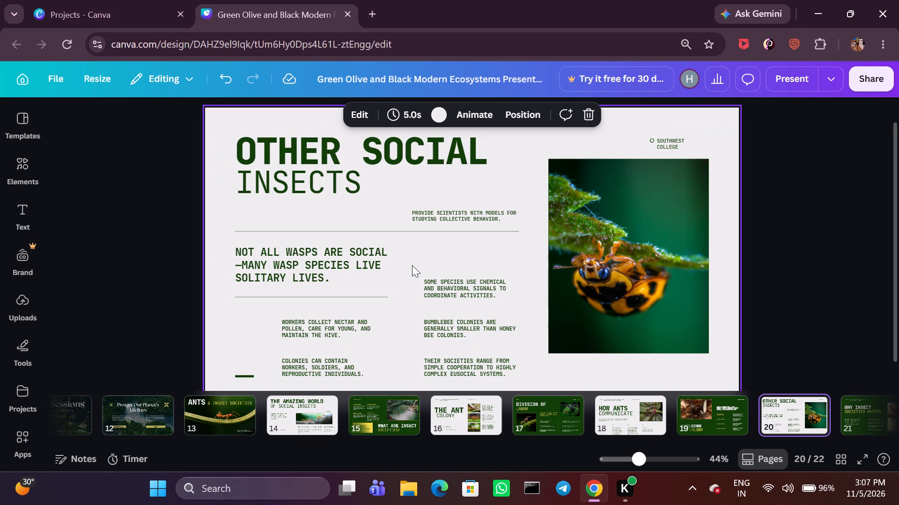
{"action": "scroll", "coordinate": [395, 306], "scroll_direction": "down", "scroll_amount": 1, "text": "ctrl"}
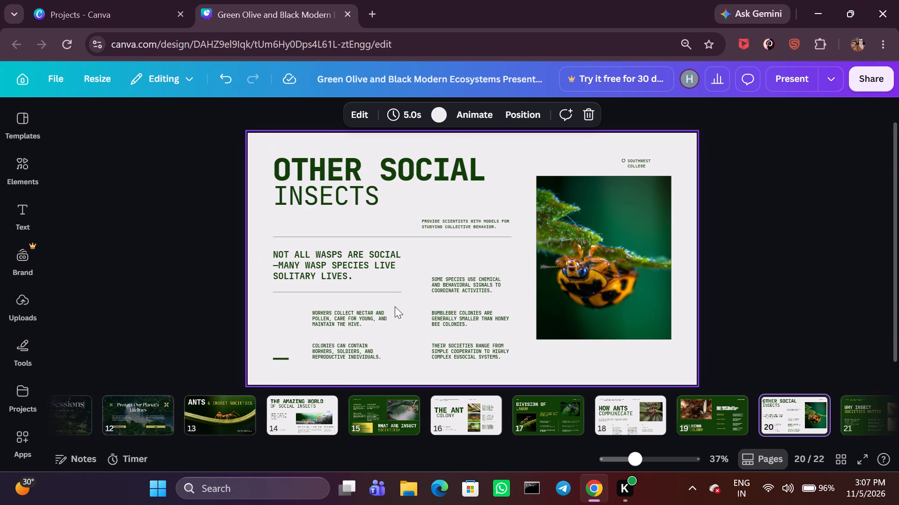
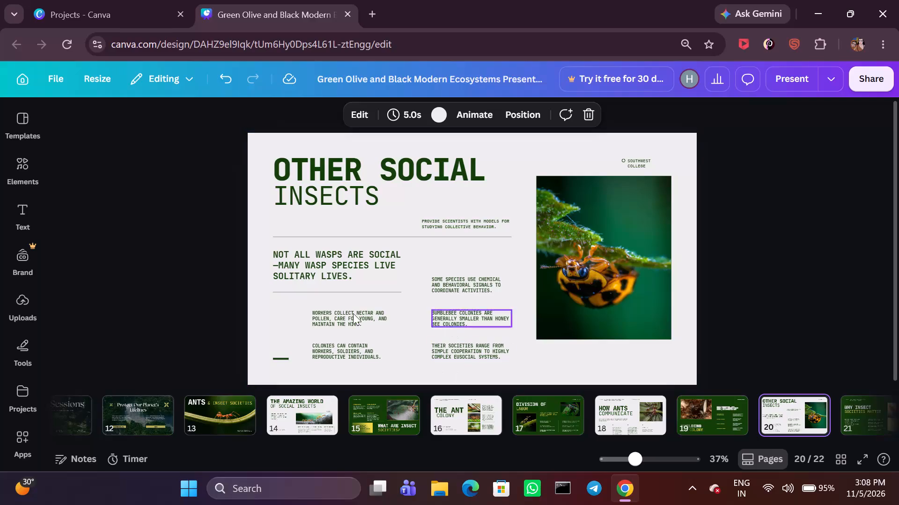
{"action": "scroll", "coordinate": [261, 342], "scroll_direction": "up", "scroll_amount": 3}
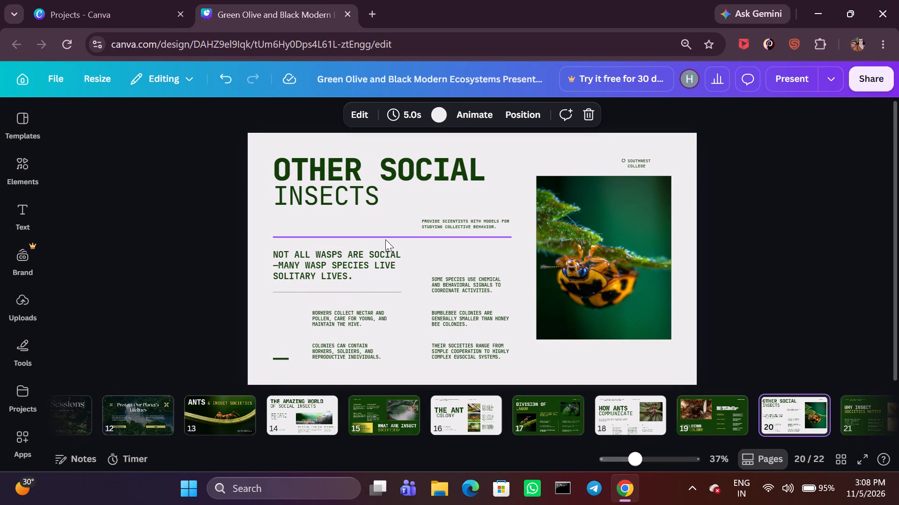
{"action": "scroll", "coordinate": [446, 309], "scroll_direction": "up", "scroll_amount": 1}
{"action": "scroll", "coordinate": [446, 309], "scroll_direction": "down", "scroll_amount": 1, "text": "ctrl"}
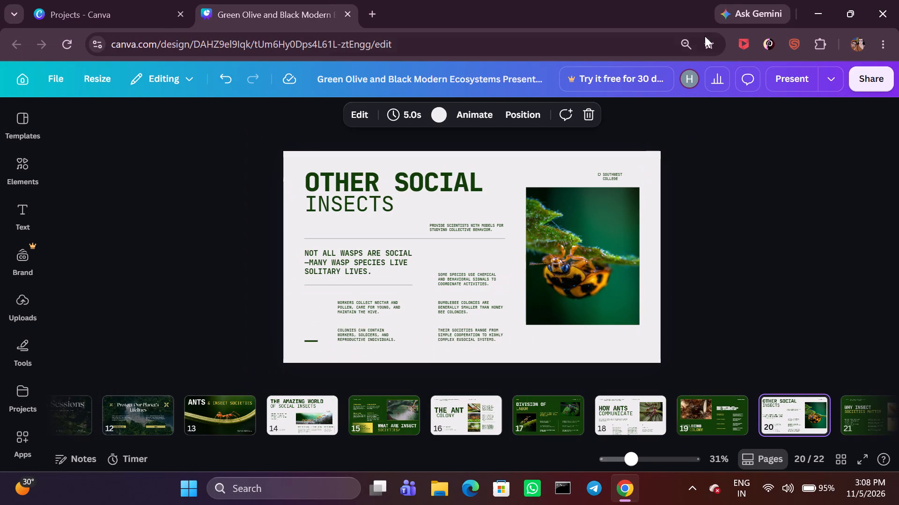
Minimize the browser window holding the presentation and launch the Kuro application from the desktop.
{"action": "left_click", "coordinate": [816, 9]}
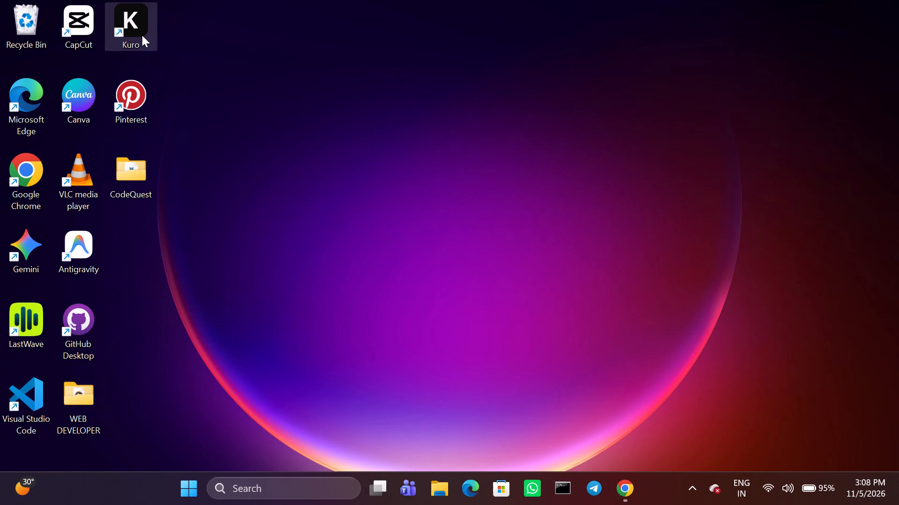
{"action": "double_click", "coordinate": [140, 34]}
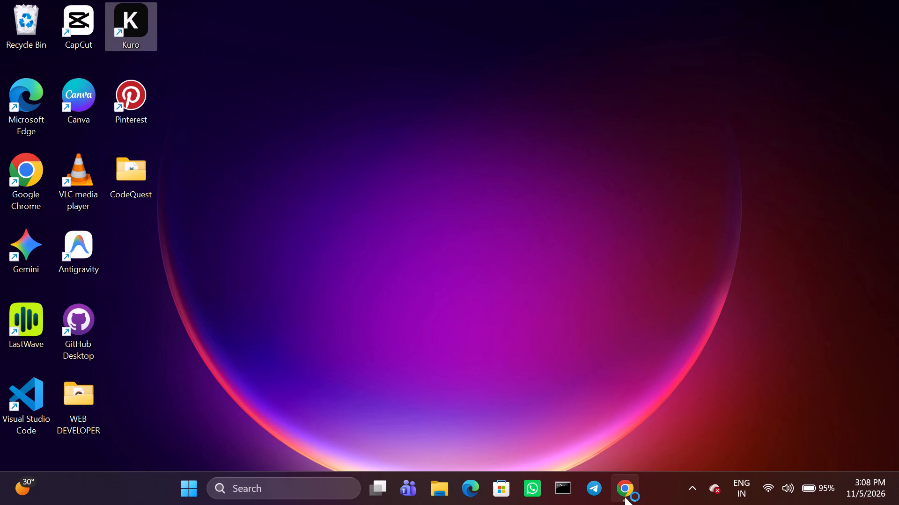